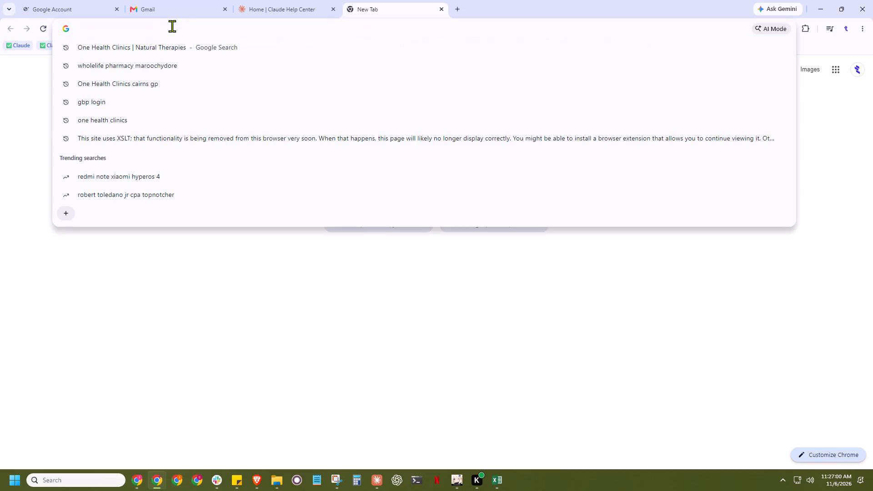
text(google analy)
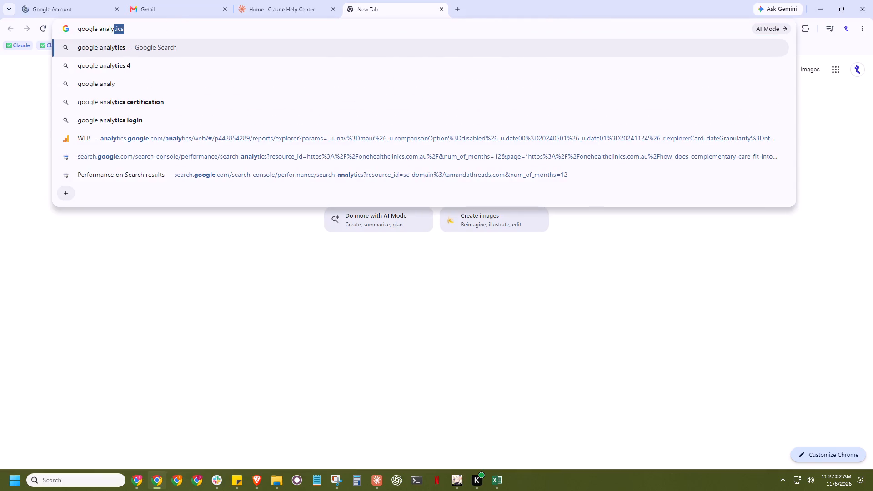
key(Down)
key(Down)
key(Down)
key(Down)
key(Down)
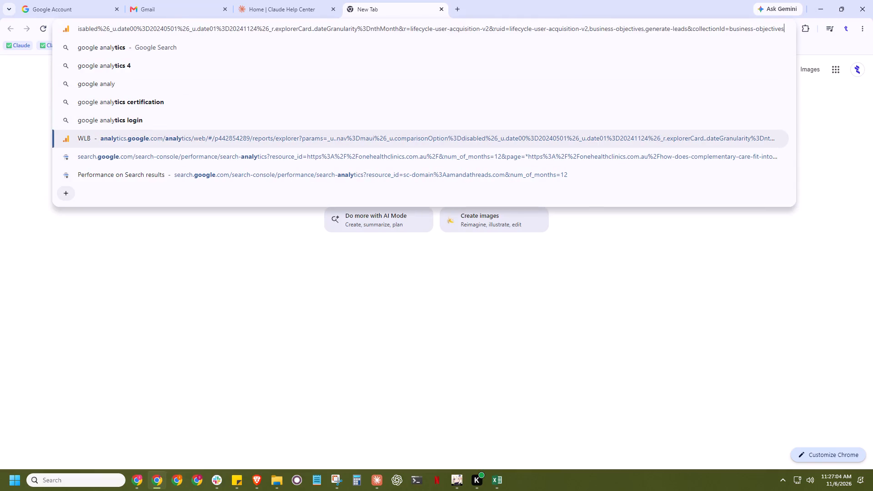
key(Return)
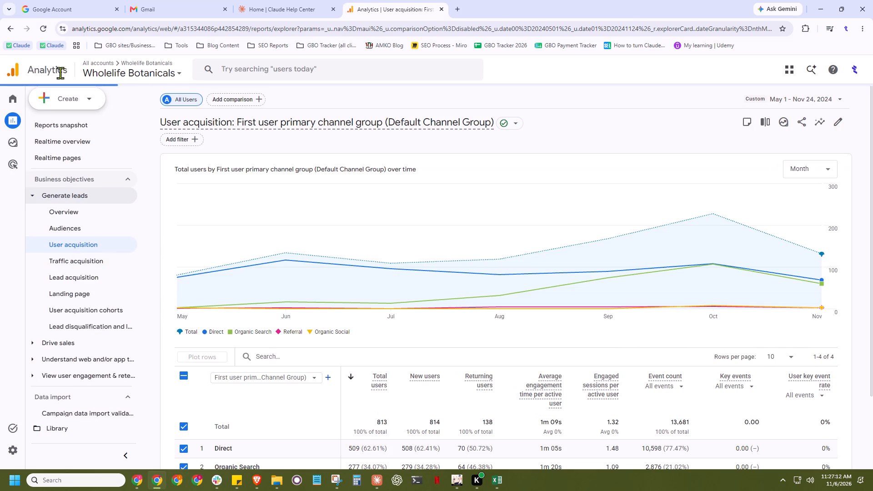
Search the Analytics accounts for "monday" and switch to the monday-sunday.com property.
click(143, 58)
click(146, 65)
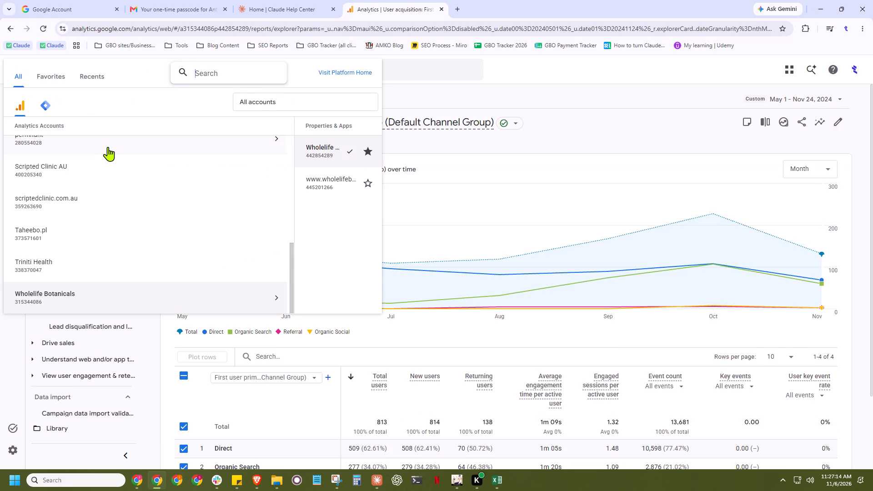
click(212, 74)
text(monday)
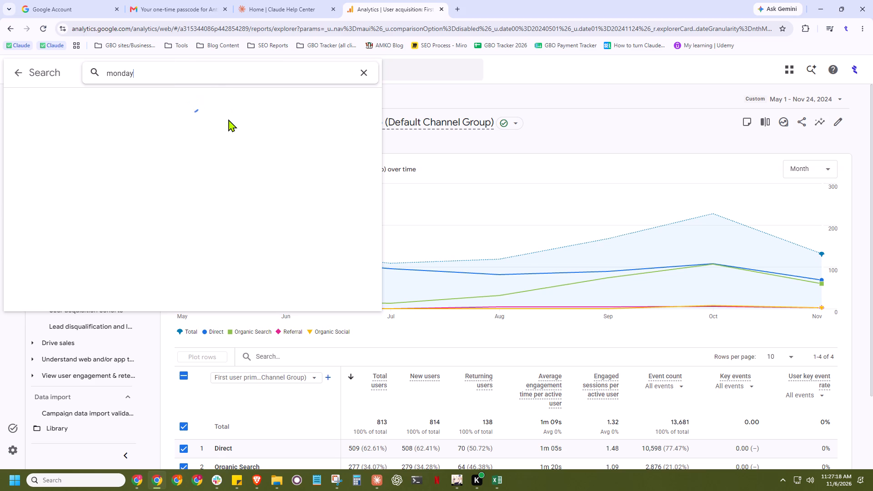
click(145, 145)
key(alt+Tab)
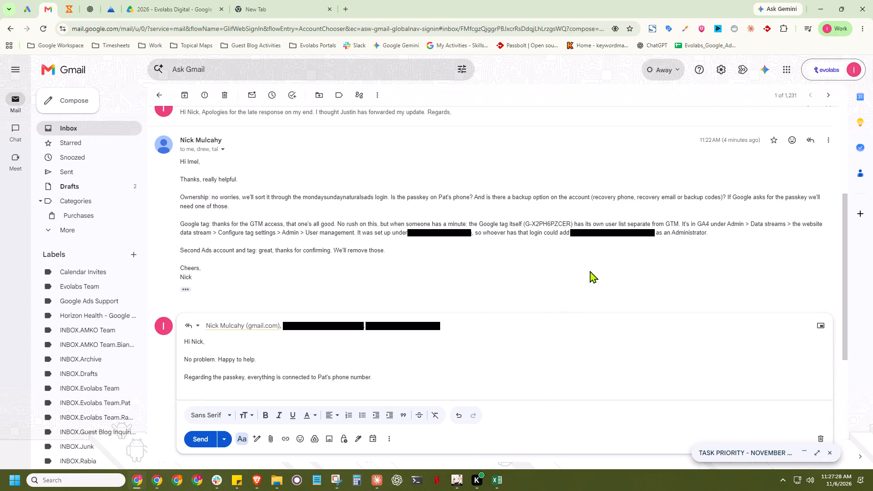
key(alt+Tab)
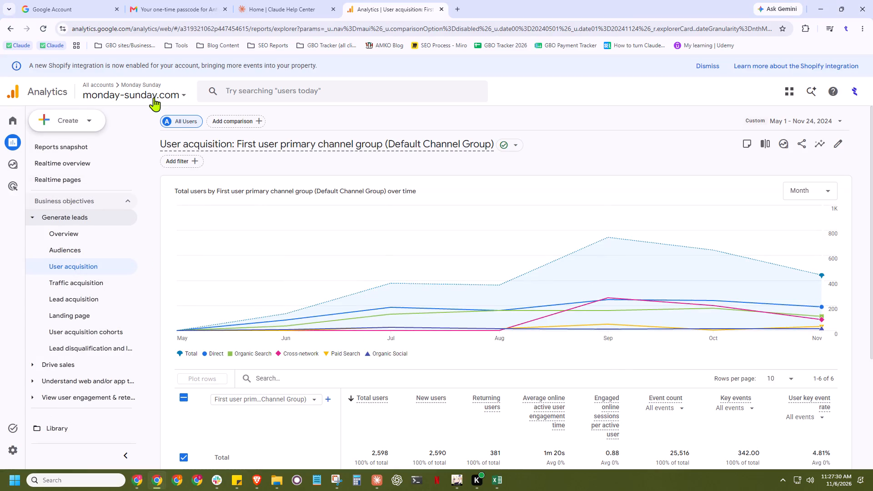
click(18, 452)
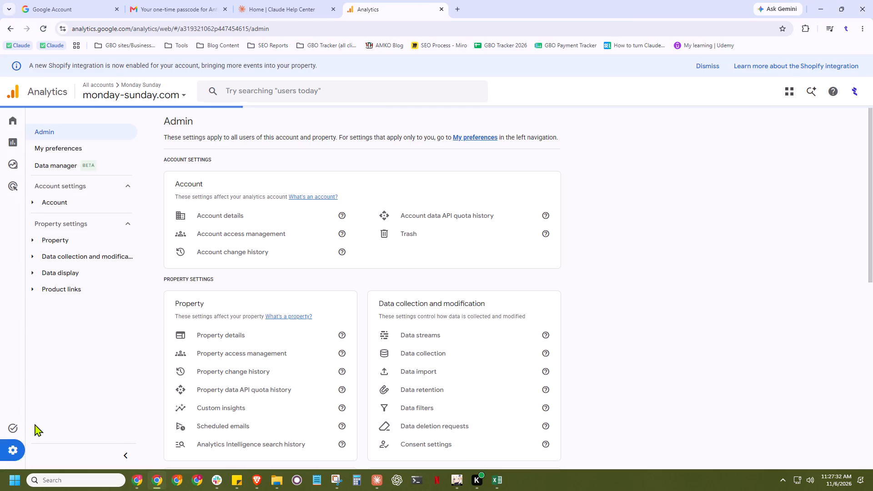
click(94, 272)
click(93, 291)
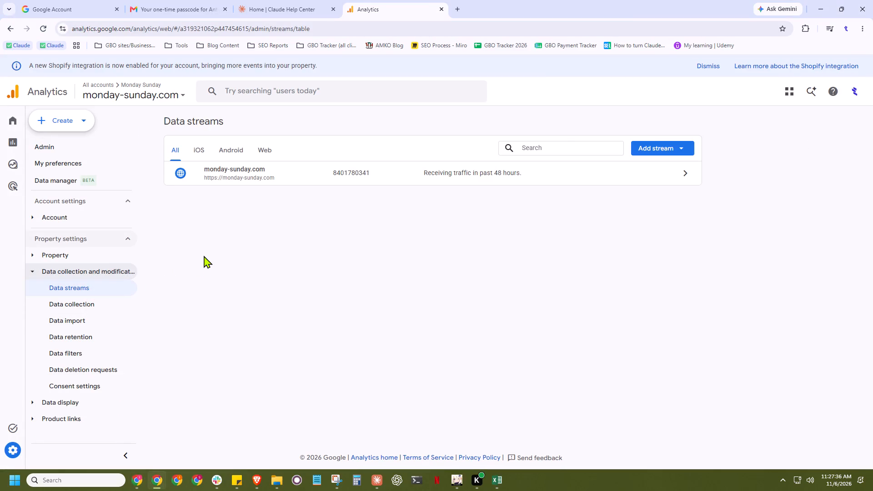
click(501, 171)
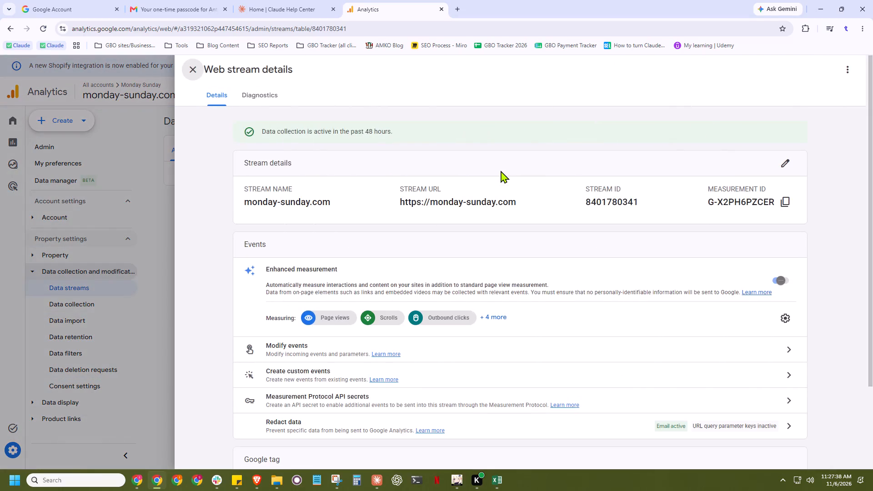
scroll(501, 162, down, 6)
scroll(502, 154, up, 5)
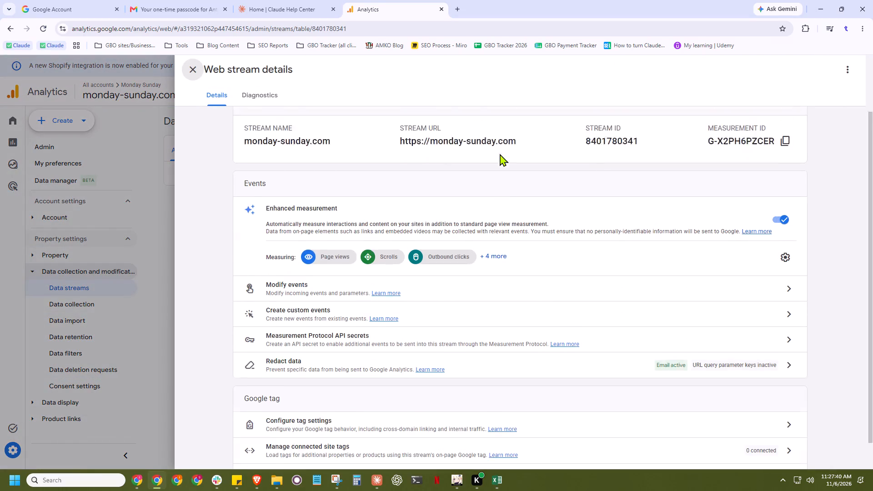
key(alt+Tab)
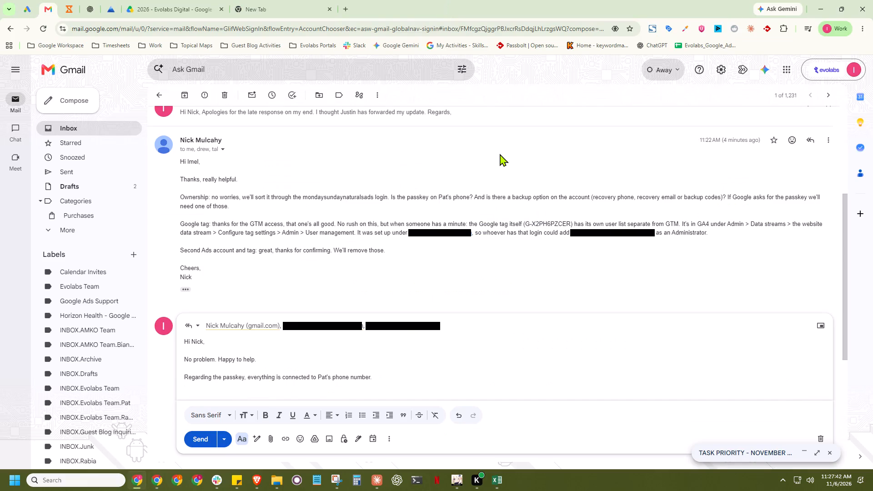
key(alt+Tab)
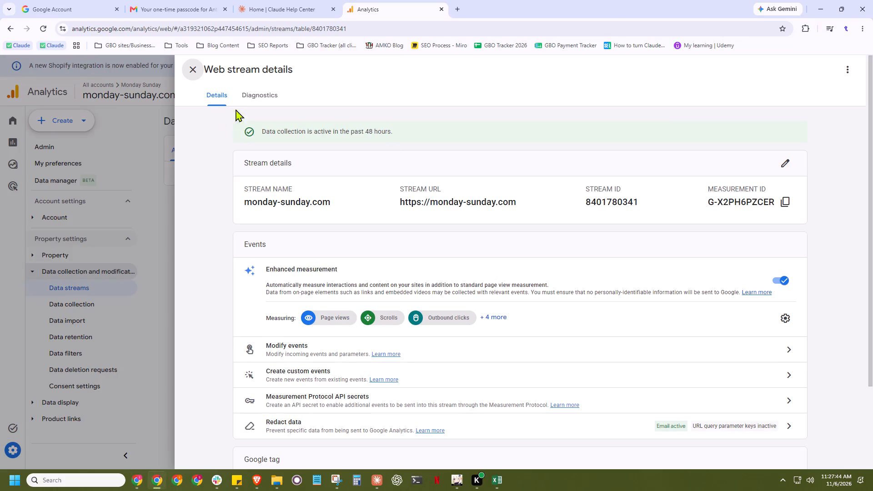
click(181, 60)
click(190, 68)
click(90, 151)
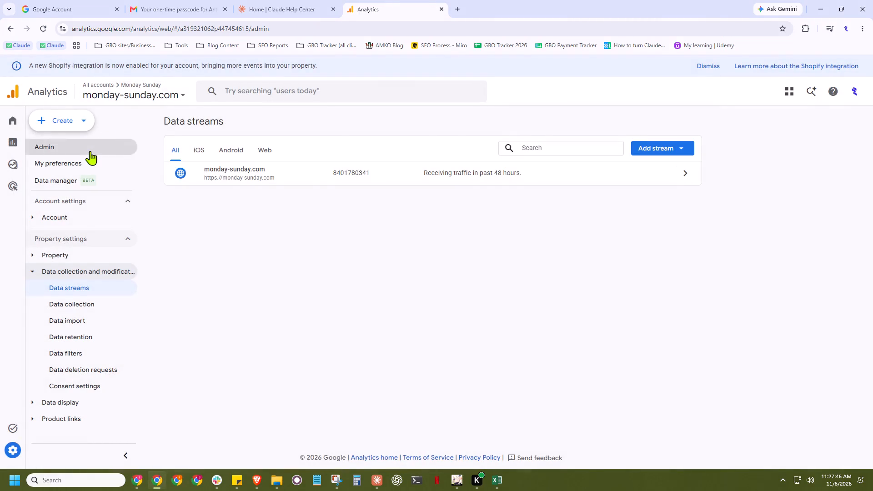
click(236, 235)
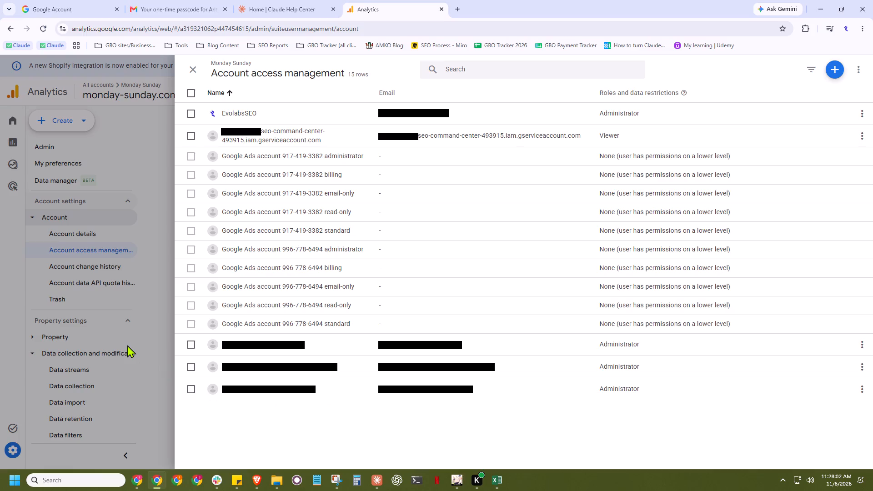
key(alt+Tab)
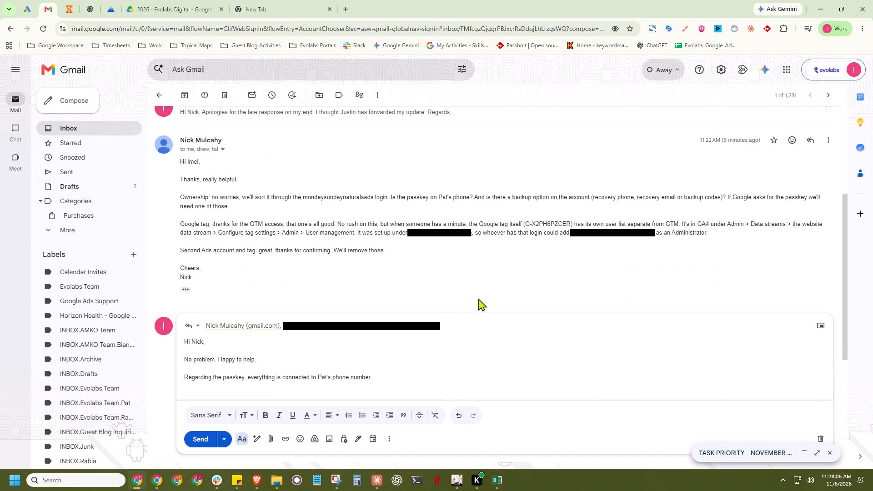
key(alt+Tab)
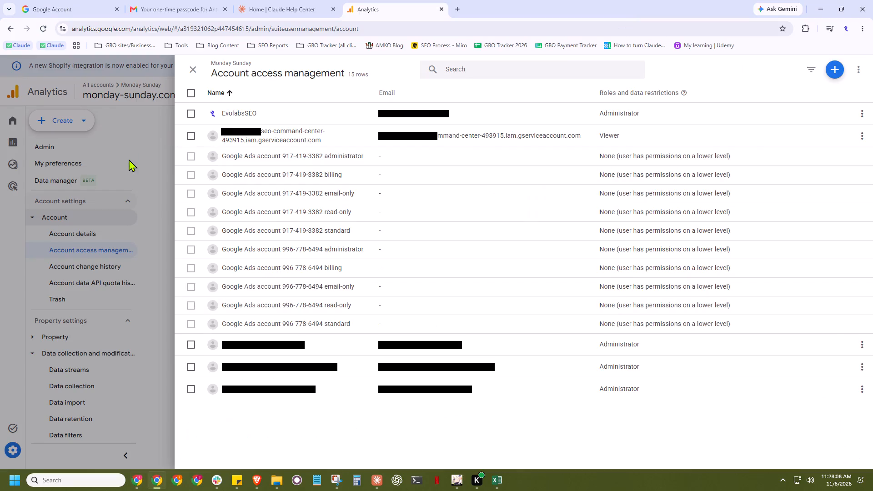
click(128, 160)
click(103, 369)
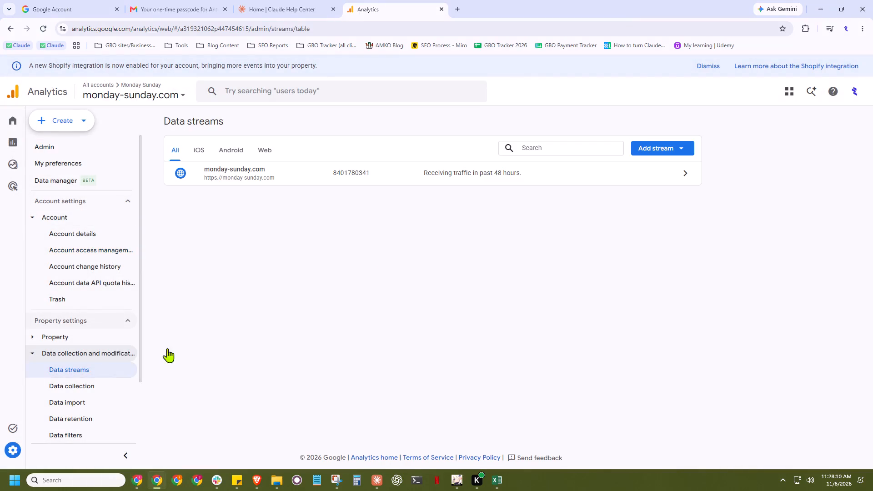
click(649, 171)
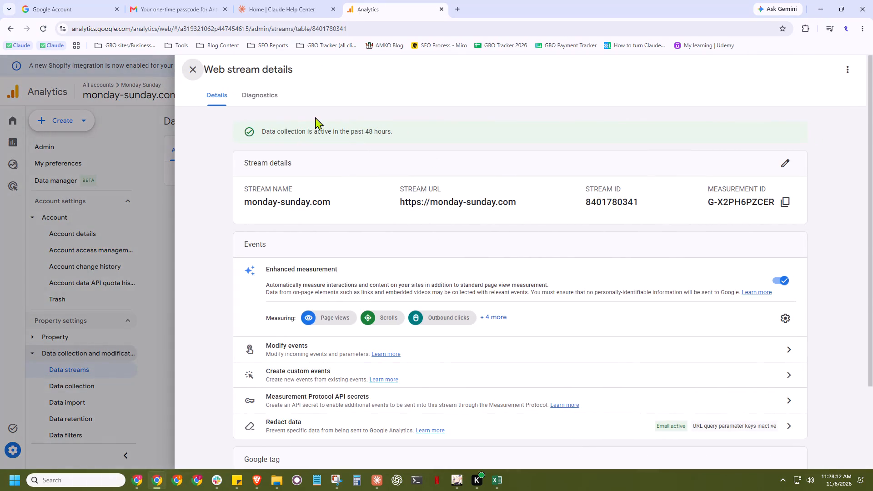
scroll(442, 118, down, 6)
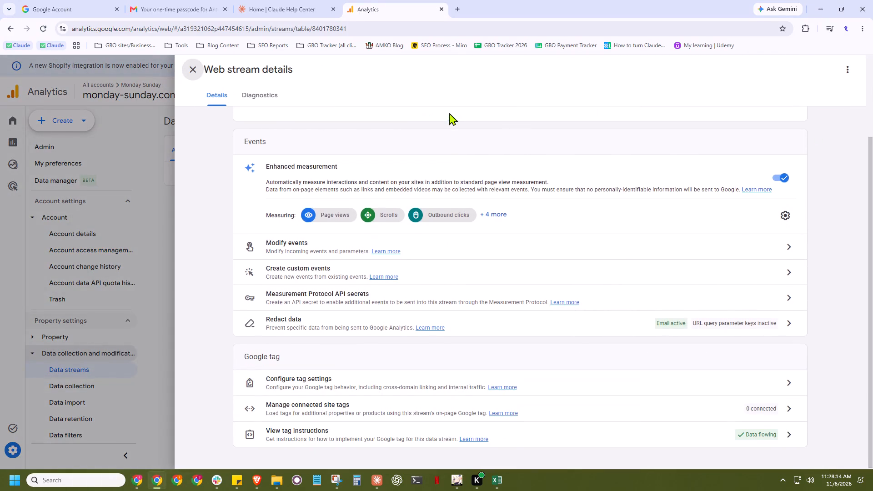
key(alt+Tab)
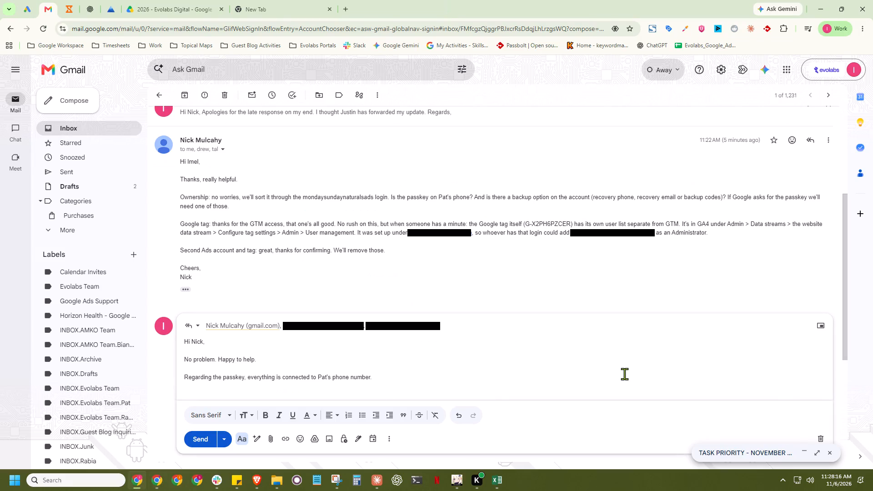
key(alt+Tab)
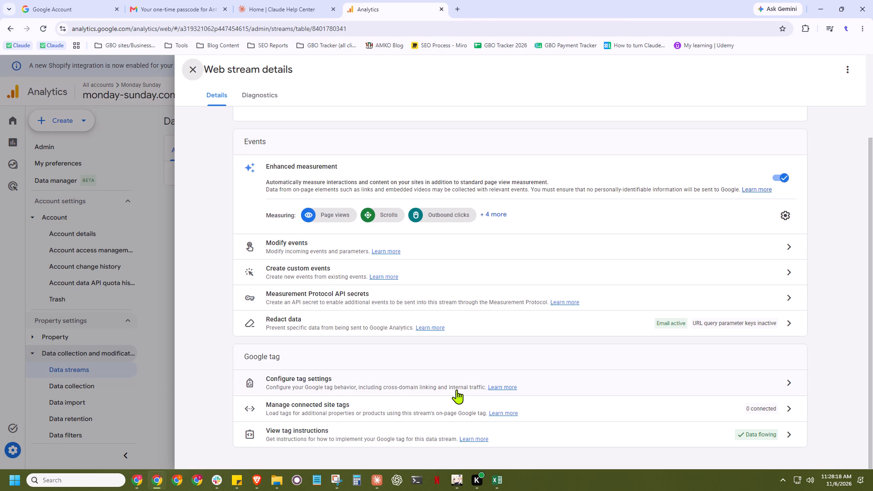
click(457, 390)
click(718, 378)
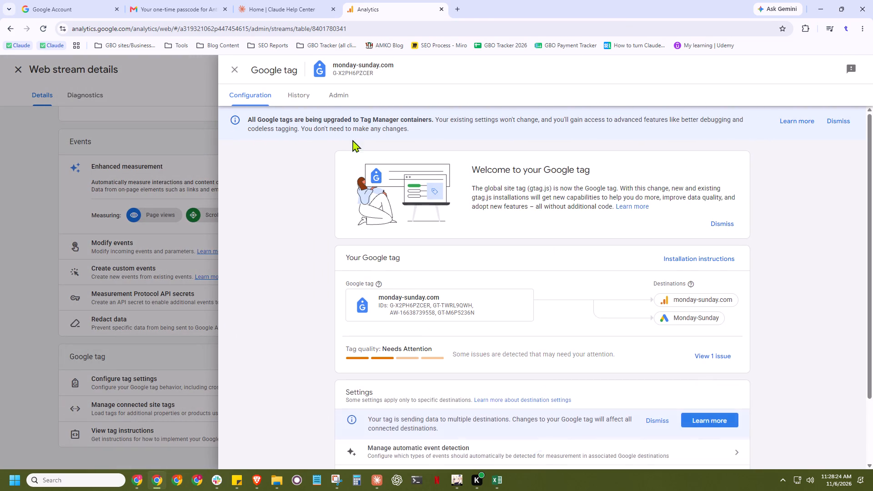
Open the list of users who can administer the monday-sunday.com Google tag from its Admin section.
click(341, 106)
click(341, 104)
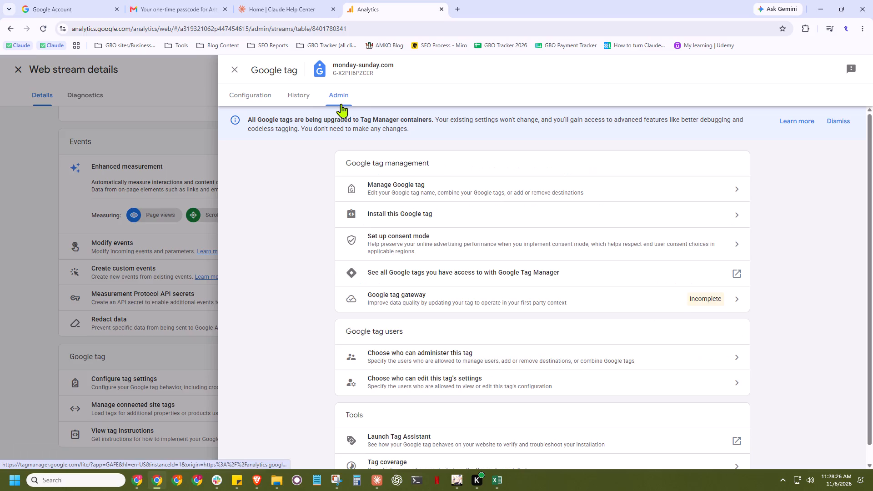
scroll(534, 156, down, 4)
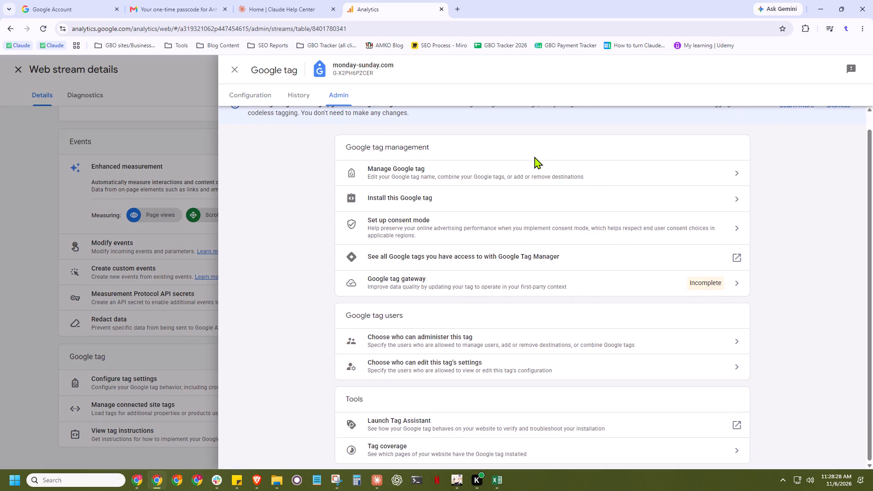
click(503, 337)
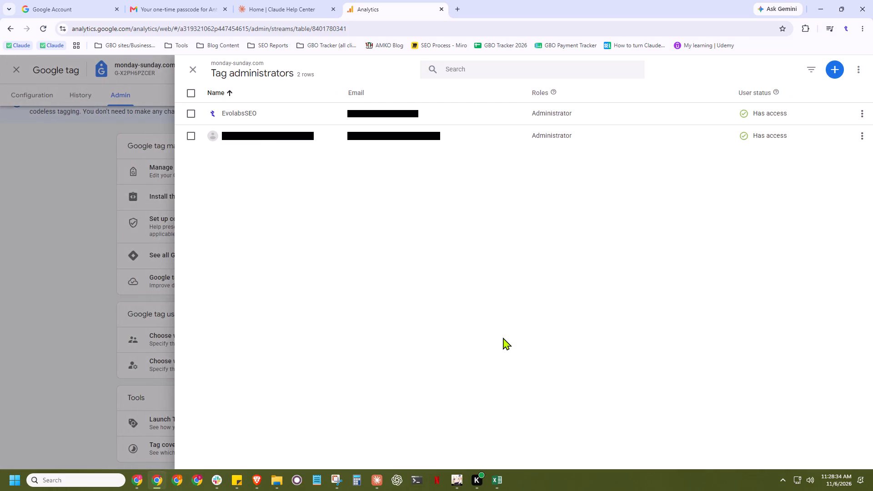
Start a tag administrator invitation and fill in the requested administrator email address copied from Nick's message.
click(844, 66)
click(819, 91)
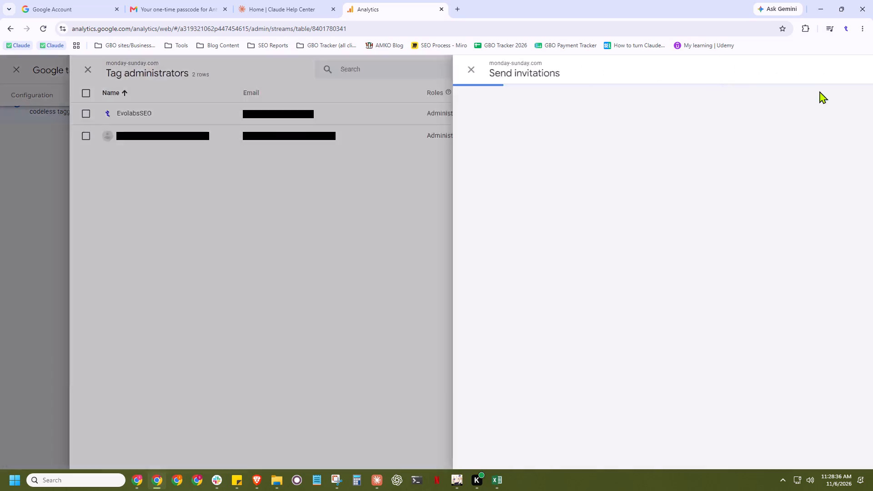
key(alt+Tab)
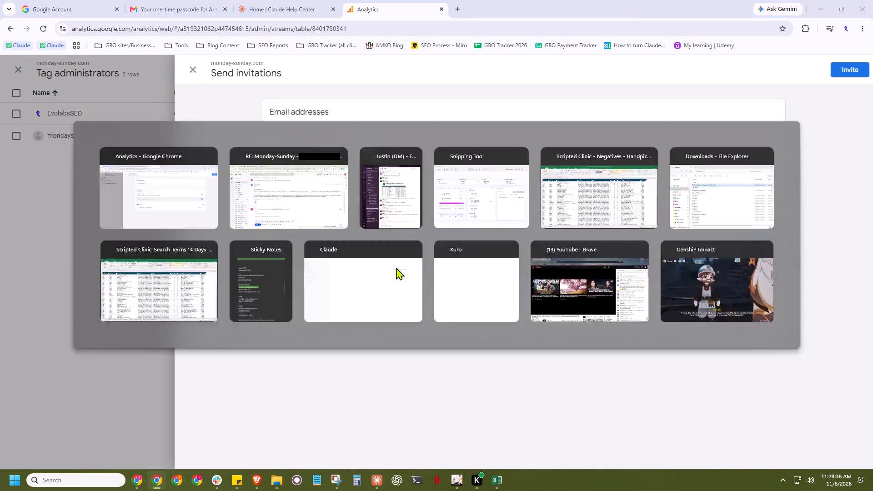
right_click(622, 231)
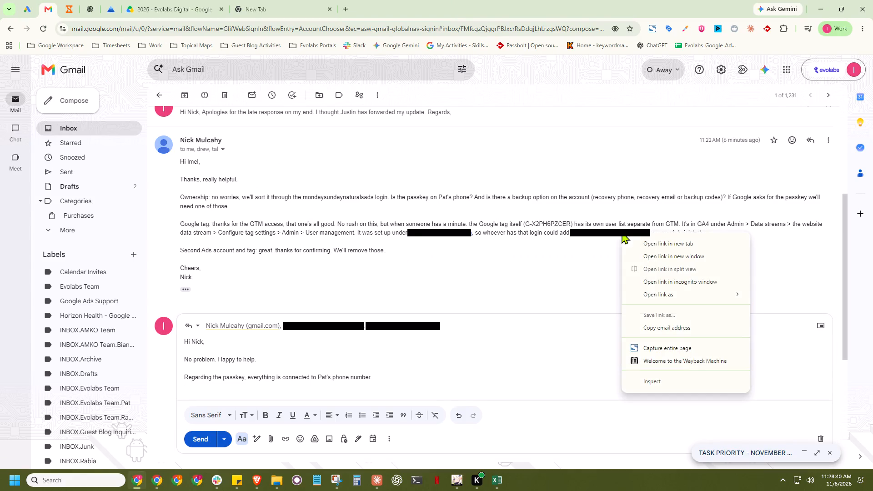
click(662, 328)
key(alt+Tab)
click(457, 130)
key(ctrl+v)
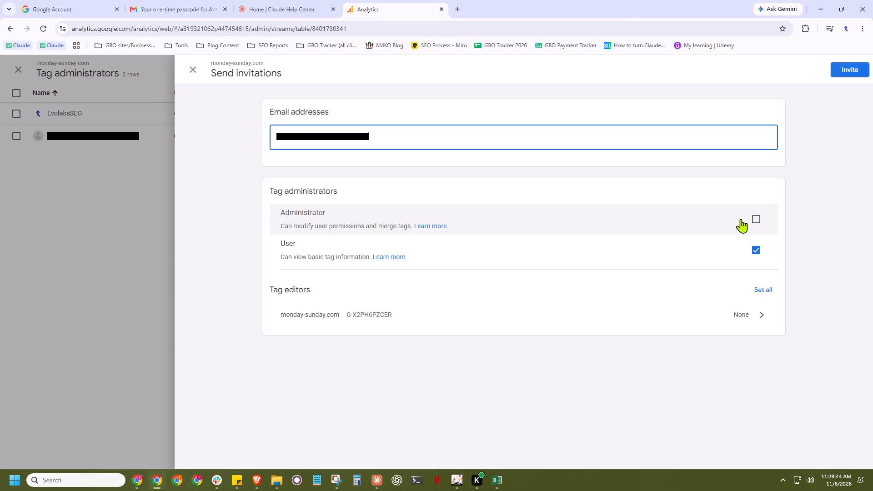
Grant the invitee the Administrator role and Publish permission on the monday-sunday.com tag, and send the invitation.
click(741, 219)
click(760, 294)
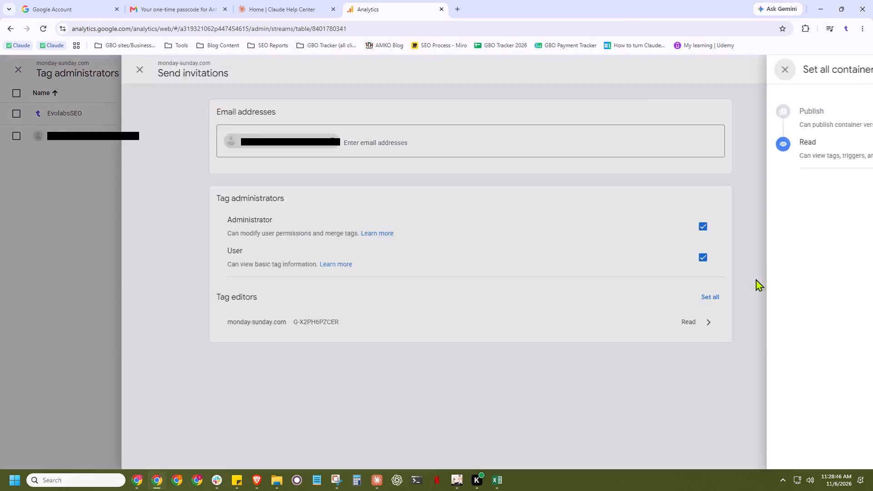
click(830, 74)
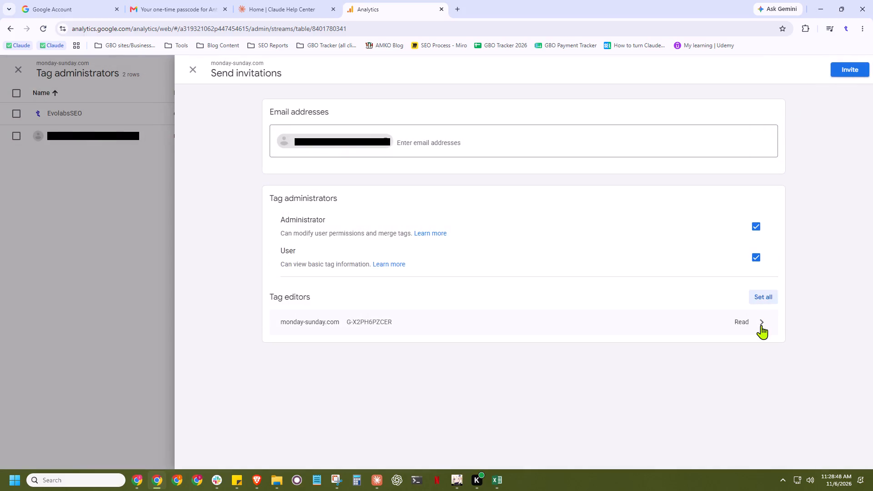
click(761, 325)
click(844, 120)
click(843, 67)
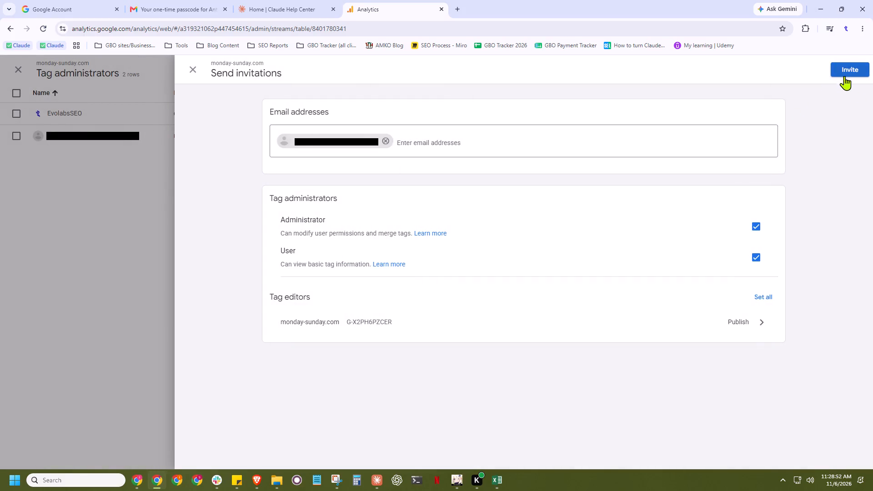
click(845, 73)
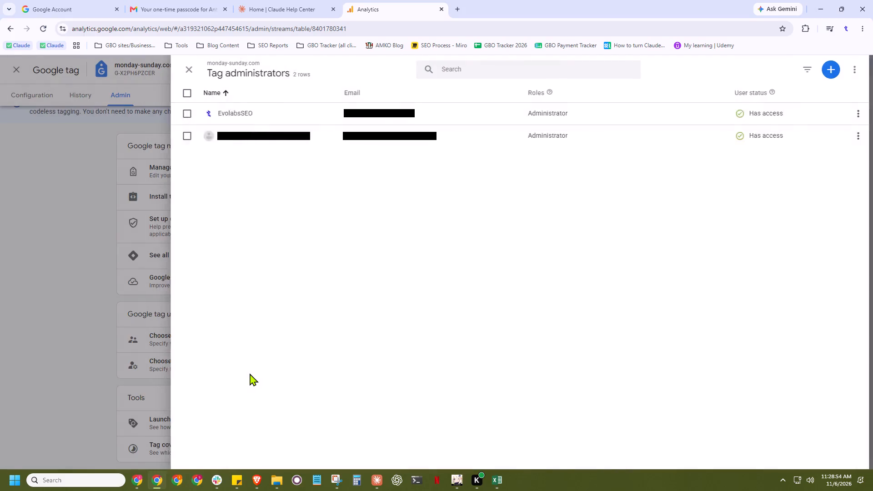
click(145, 485)
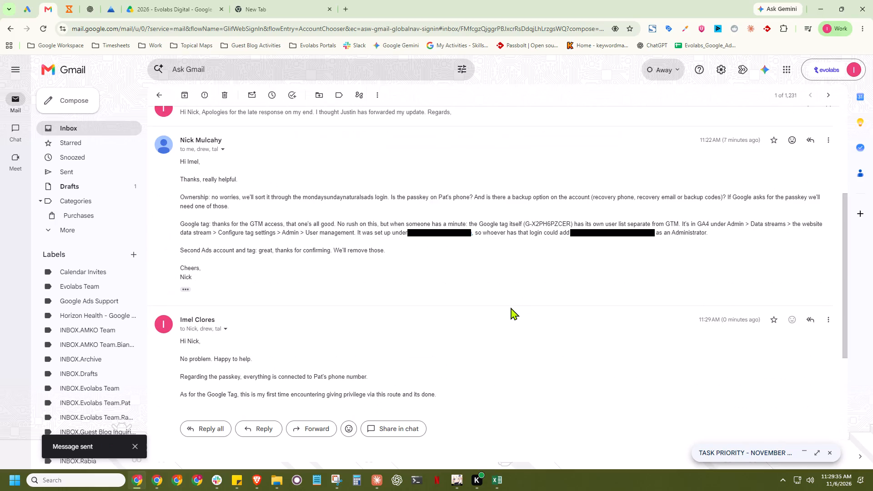
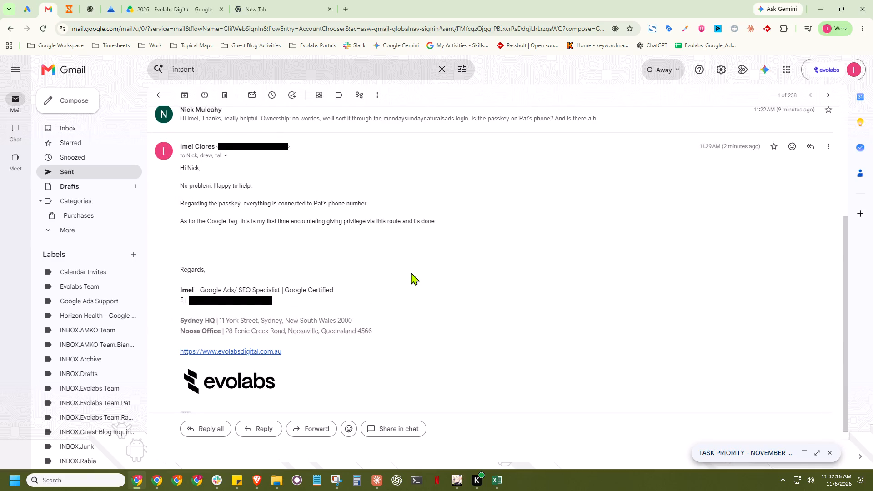
click(162, 90)
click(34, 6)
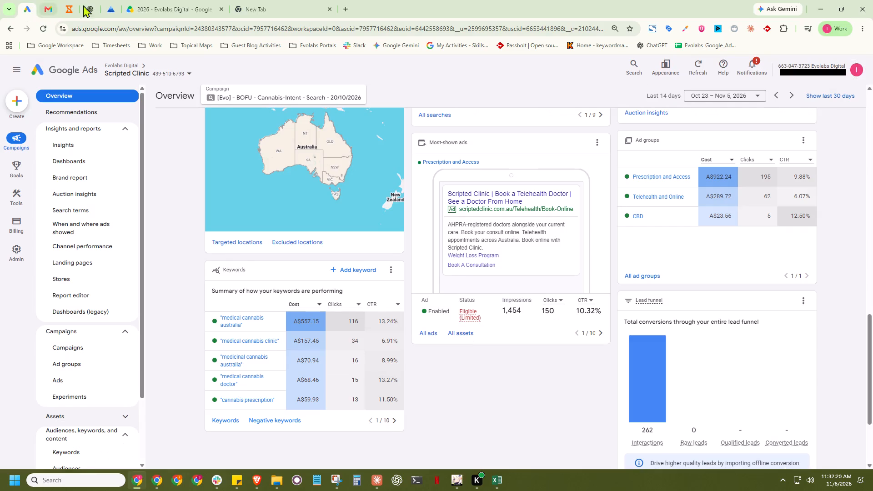
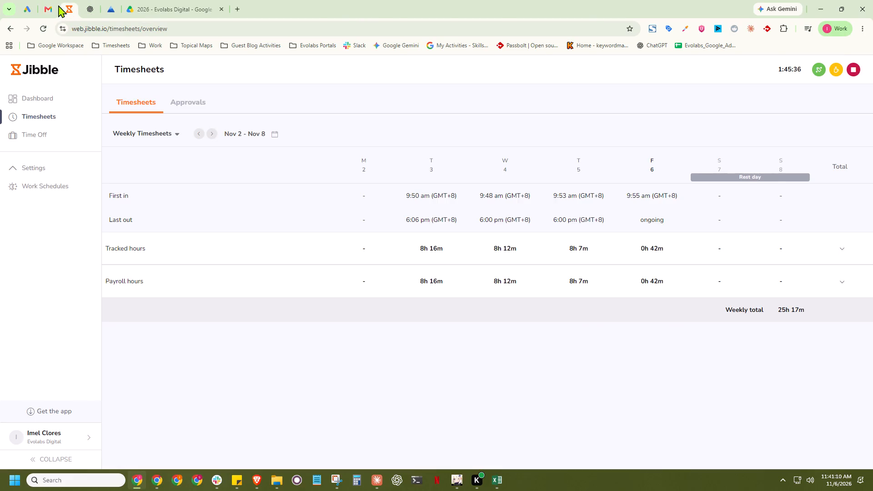
click(53, 4)
click(31, 5)
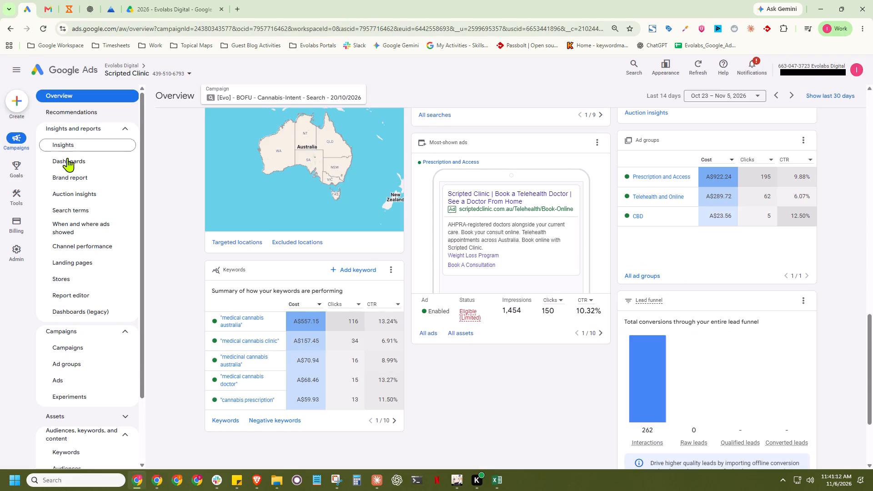
Open the Campaigns view for the BOFU Cannabis-Intent Search campaign and set its date range to Today.
click(95, 344)
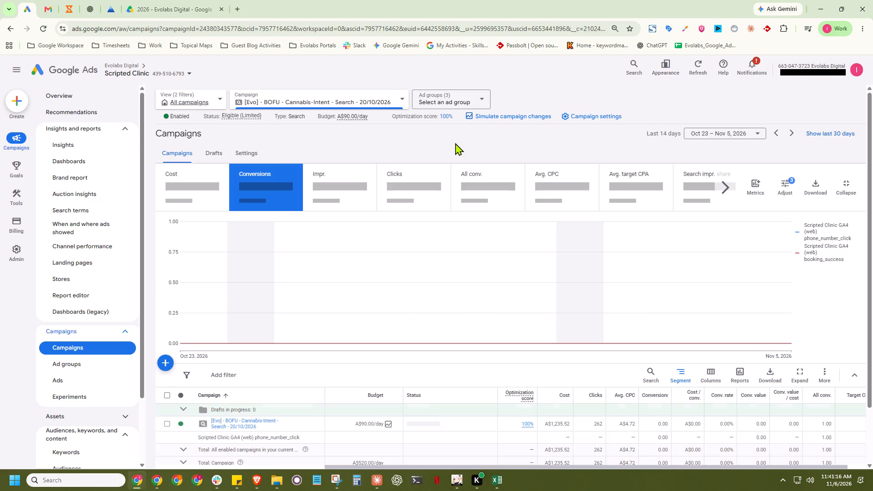
click(698, 132)
click(679, 165)
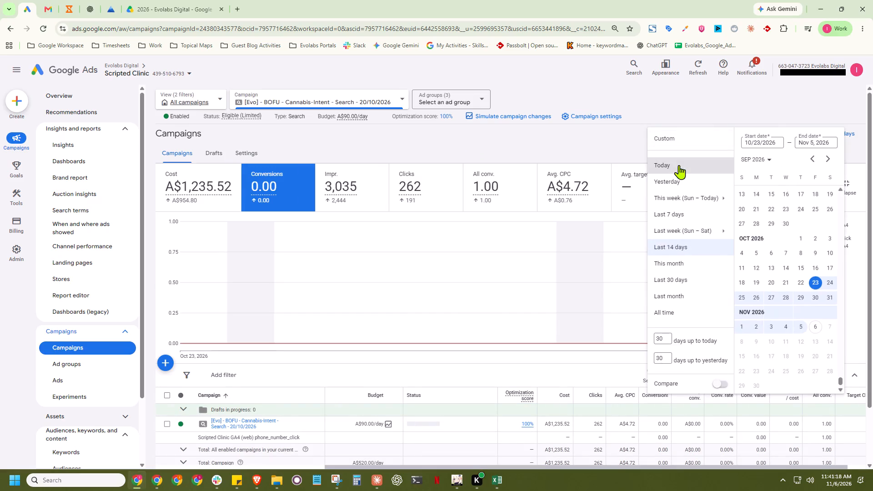
Open the Insights page of the Scripted Clinic account.
click(83, 146)
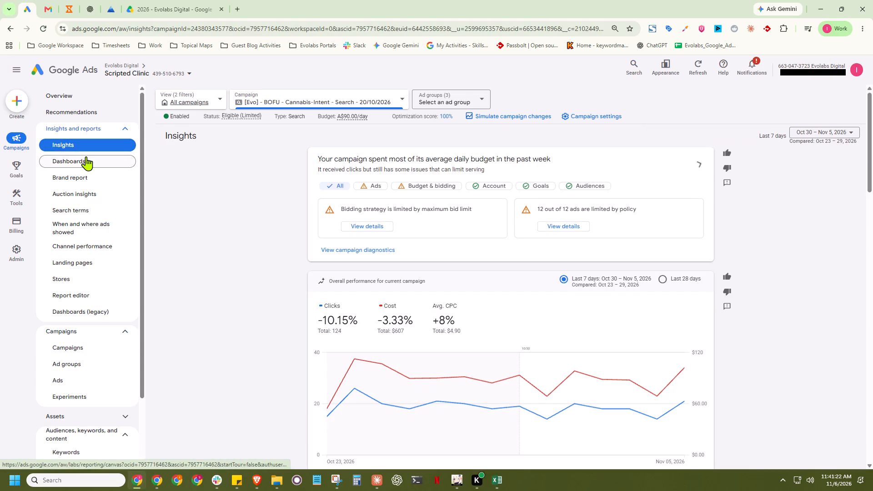
Open the Keywords page for the BOFU Cannabis-Intent Search campaign and widen the Keyword column slightly.
scroll(96, 176, down, 5)
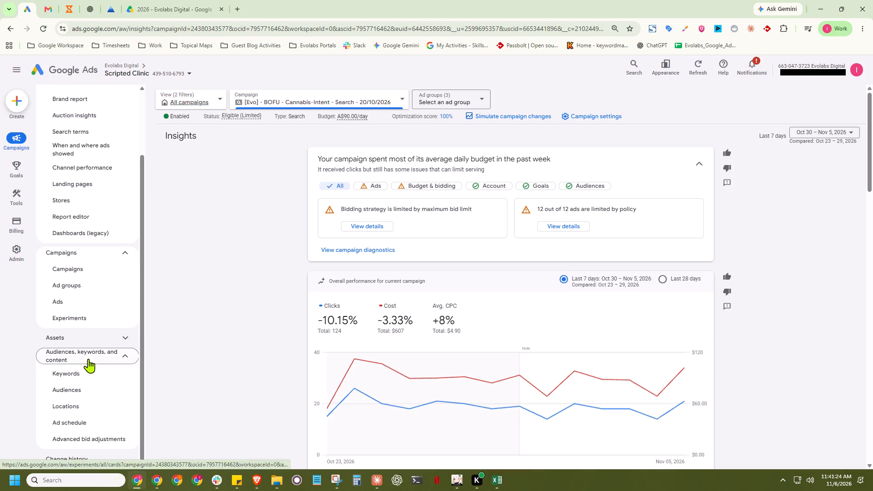
click(88, 337)
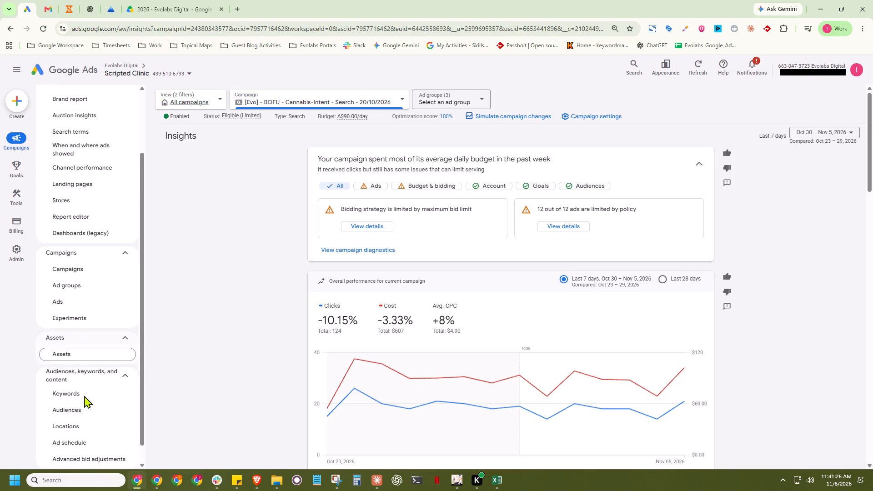
click(83, 390)
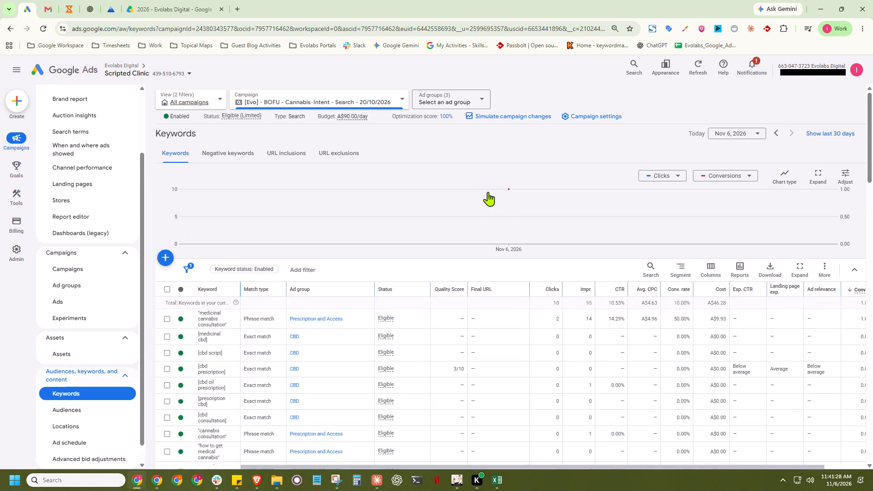
drag(243, 288, 251, 289)
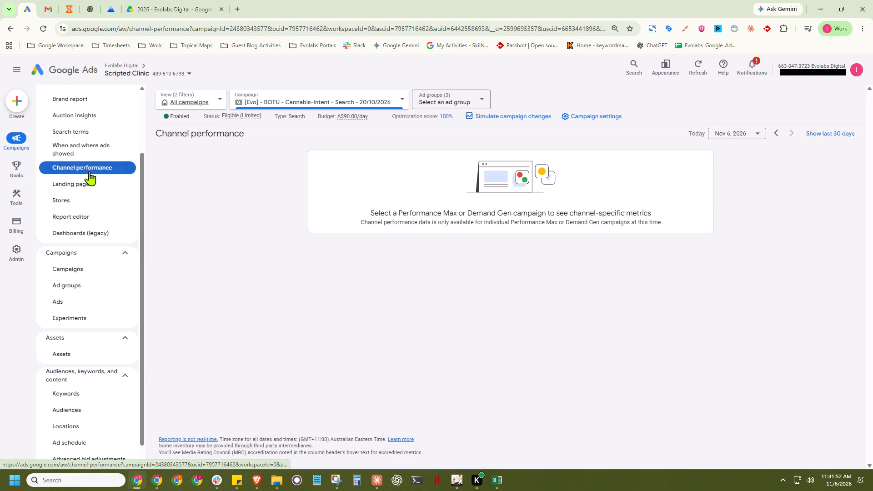
click(166, 102)
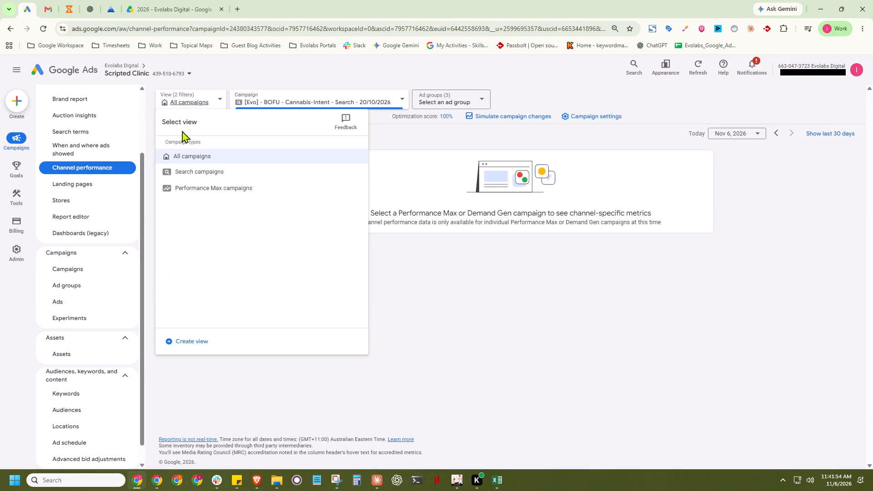
click(197, 155)
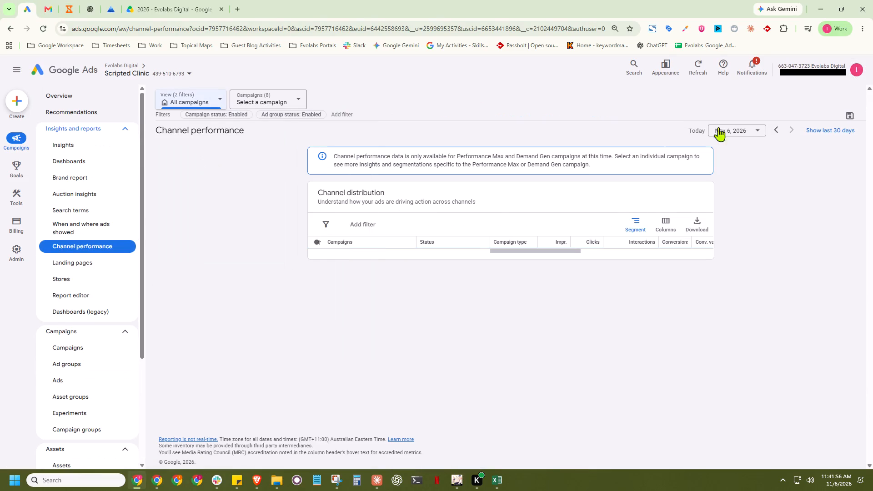
click(734, 128)
click(654, 261)
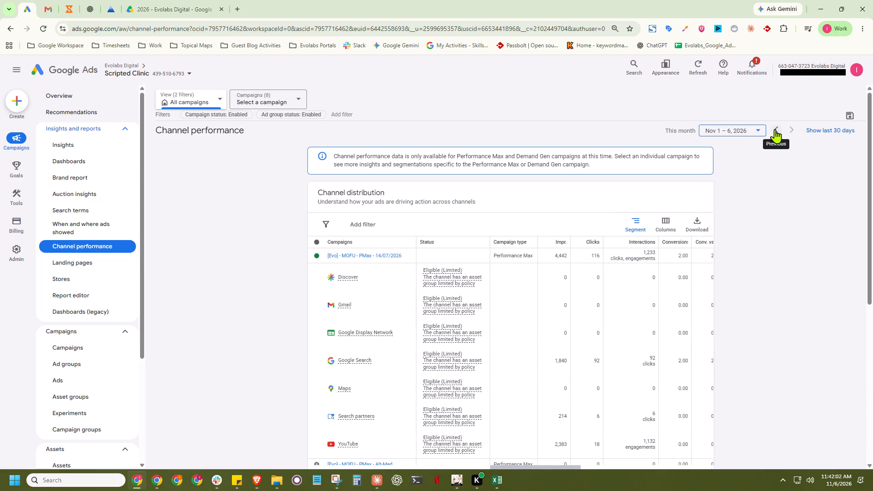
Examine the Channel distribution table for the Performance Max campaigns, including the Results, Results value and Reports columns.
scroll(622, 266, down, 1)
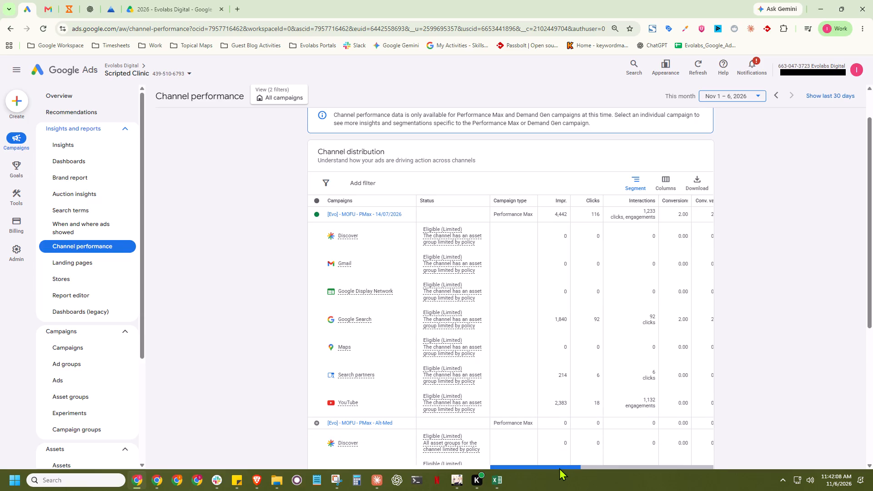
drag(559, 468, 709, 469)
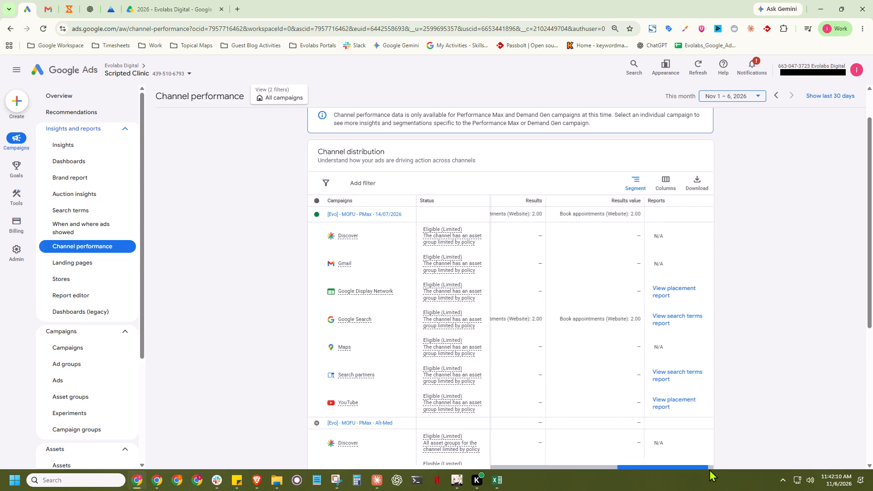
drag(709, 469, 722, 471)
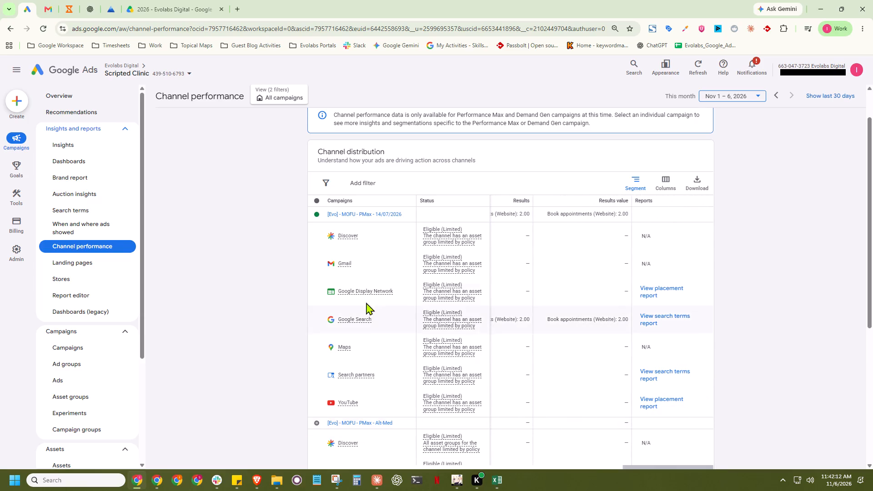
scroll(315, 299, down, 3)
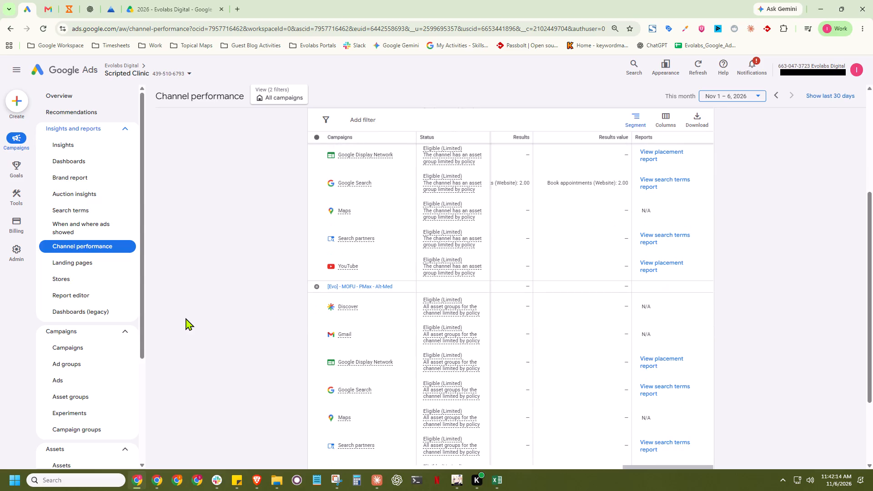
scroll(328, 303, up, 4)
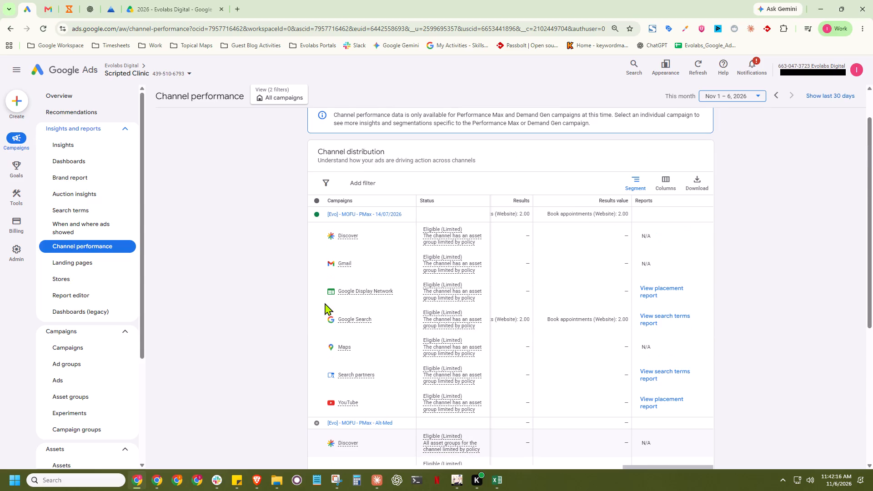
scroll(331, 303, up, 3)
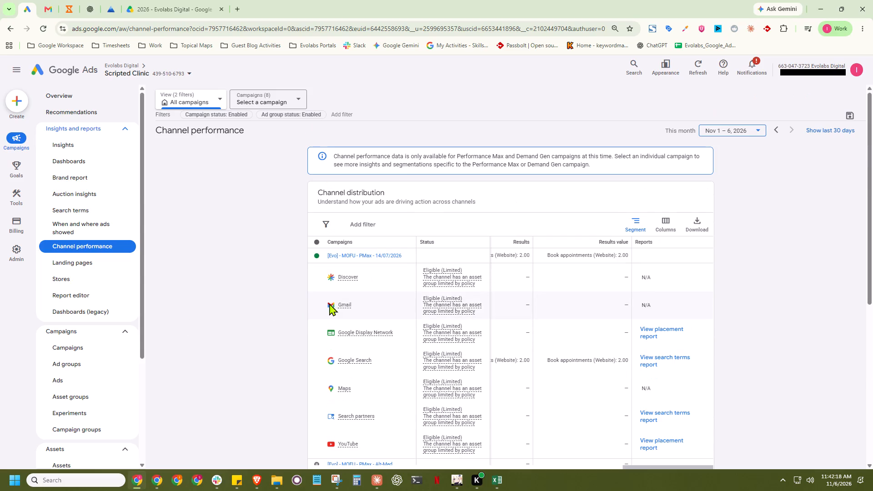
Sort the Channel distribution table by campaign status, check the reordered rows, and re-sort it by campaign name in ascending order.
click(320, 242)
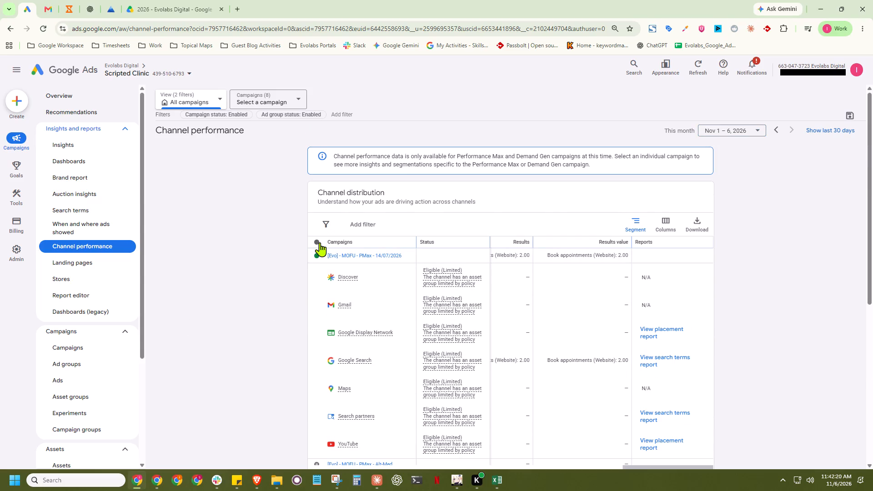
scroll(320, 242, down, 8)
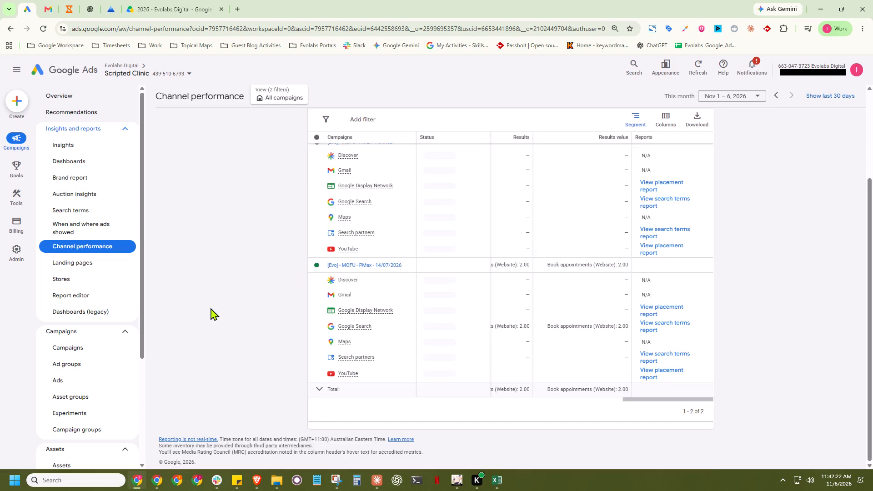
scroll(301, 296, up, 4)
click(346, 238)
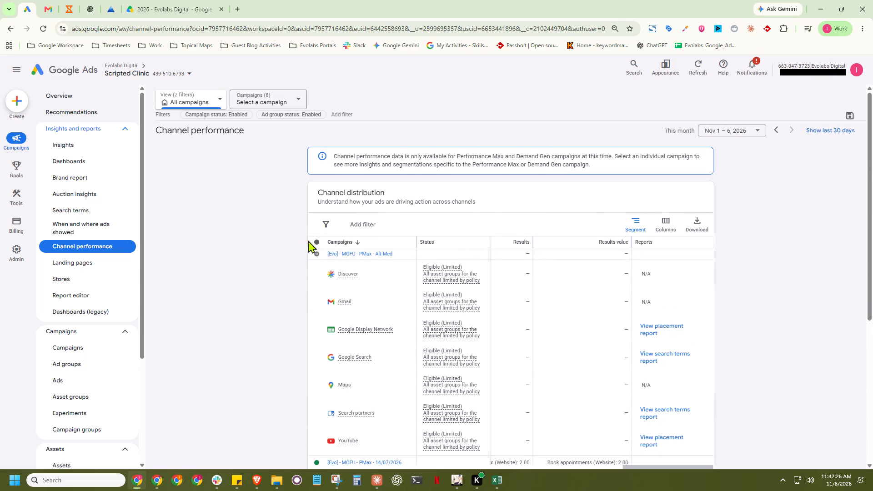
click(334, 242)
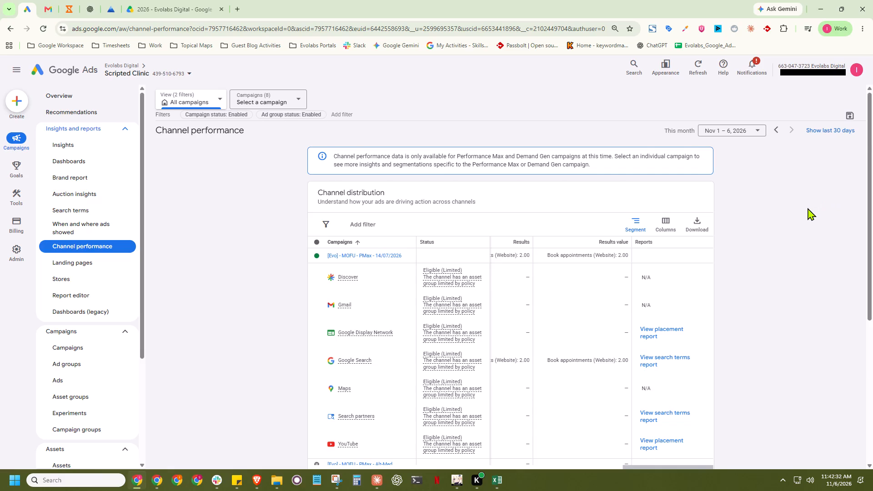
Examine this month's channel distribution for the PMax campaigns, including conversions, cost and results per channel.
scroll(808, 208, down, 2)
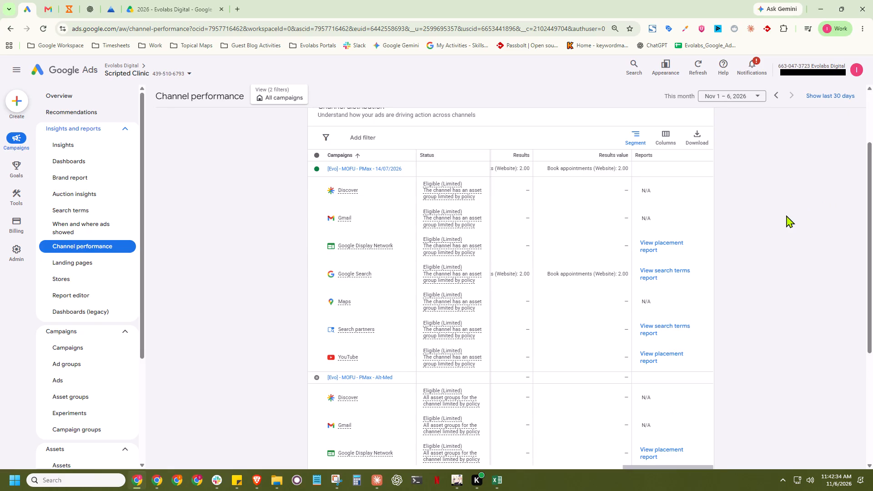
drag(693, 466, 587, 476)
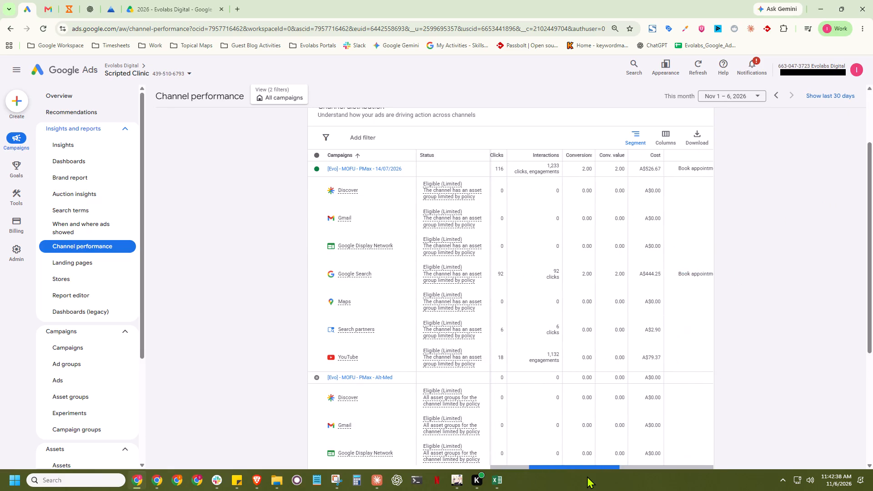
drag(587, 476, 615, 478)
Switch the Channel performance report to the previous month, Oct 1 – 31, 2026, and examine the metrics for each channel.
click(776, 93)
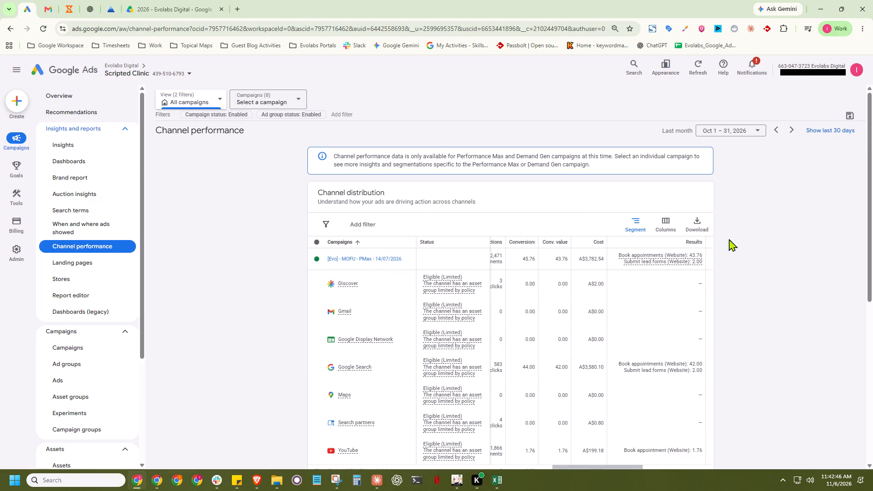
scroll(574, 268, down, 2)
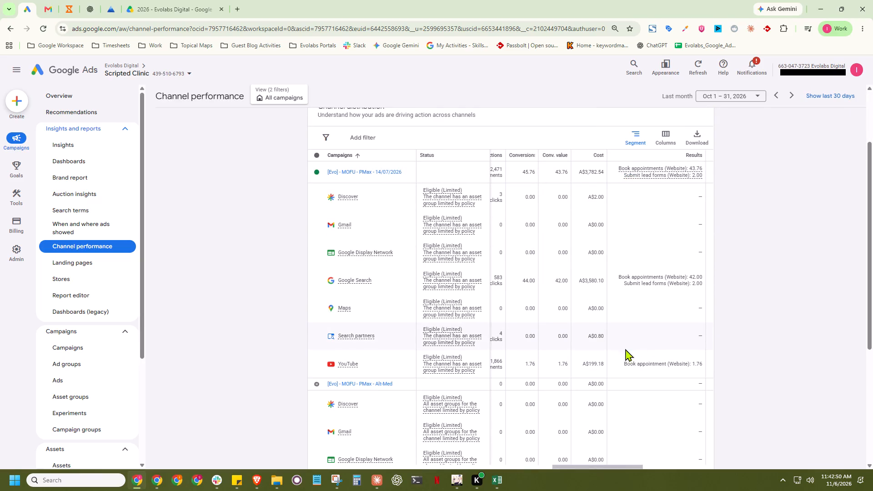
scroll(579, 333, down, 1)
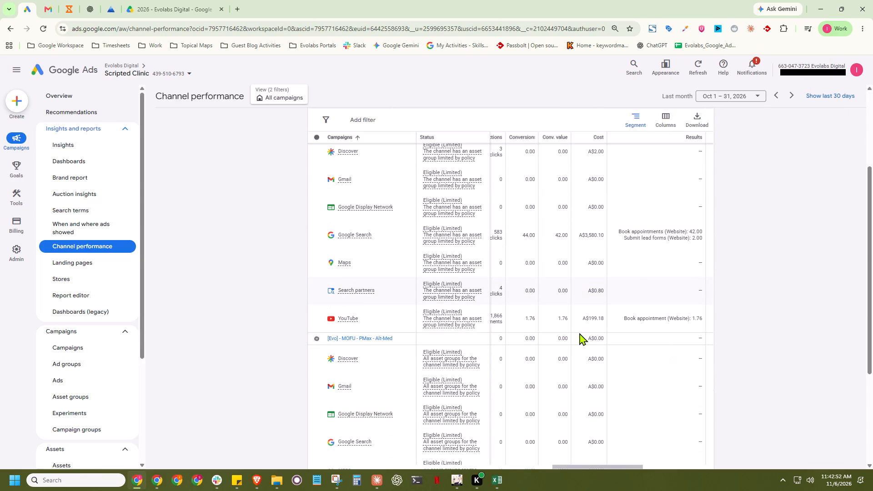
scroll(579, 333, down, 4)
drag(607, 400, 495, 402)
scroll(491, 363, up, 6)
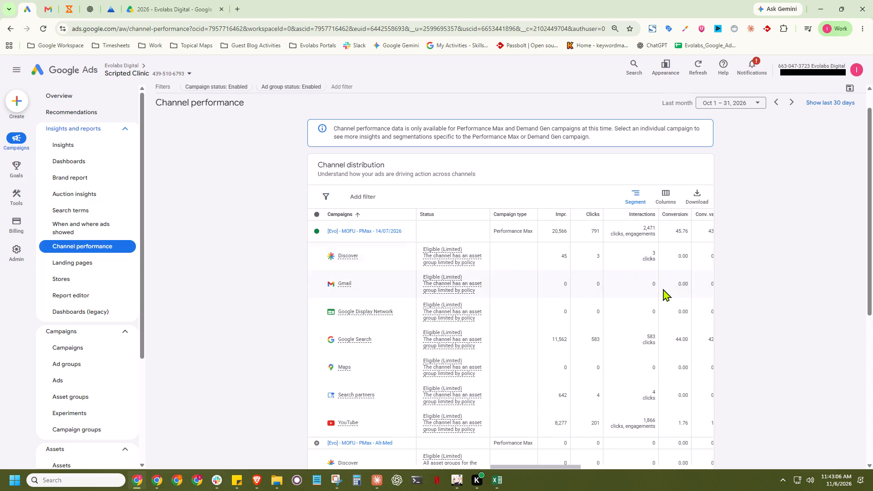
Sort the channel distribution table by conversions in descending order.
click(671, 229)
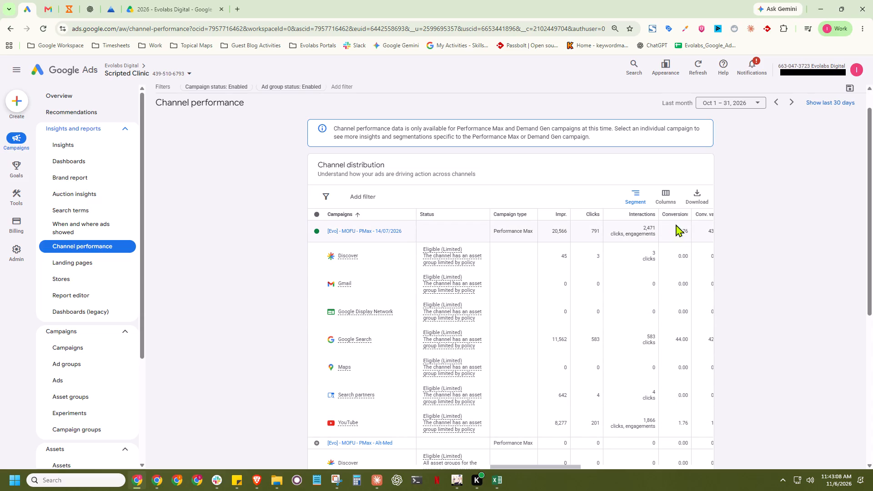
click(677, 216)
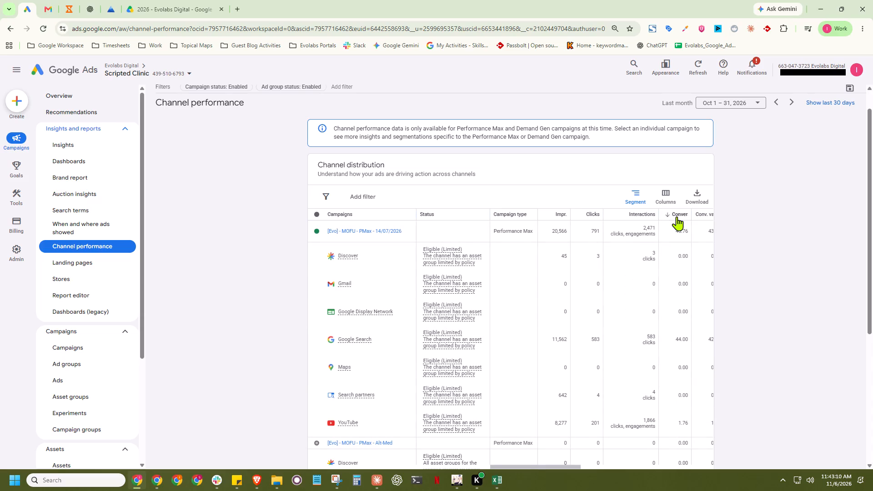
click(677, 216)
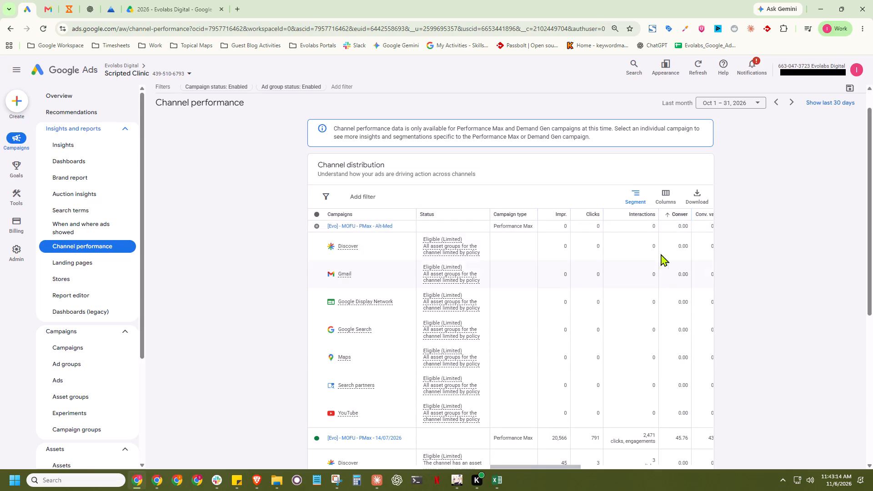
click(675, 213)
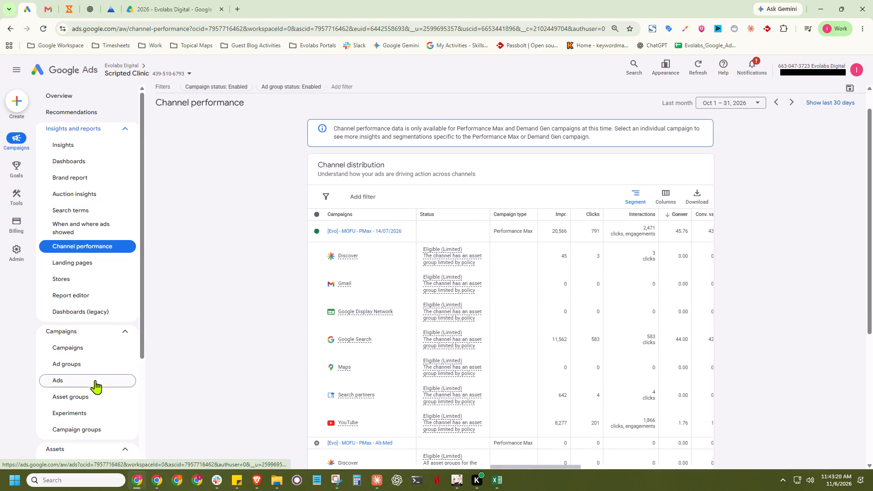
Open the Audiences report and show the table under Audience performance.
scroll(93, 287, down, 3)
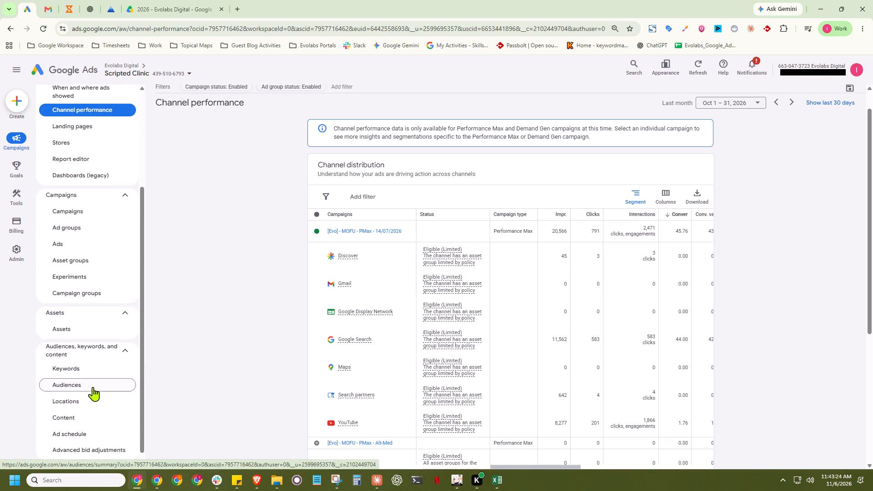
click(93, 386)
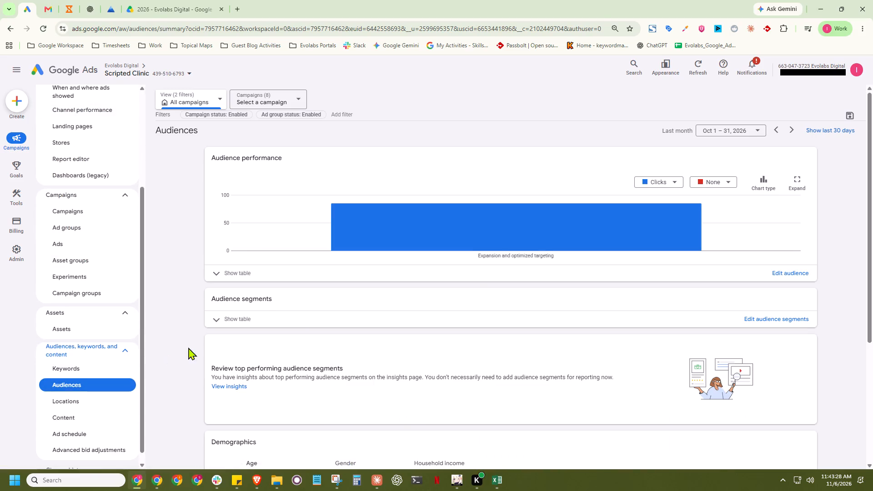
click(216, 280)
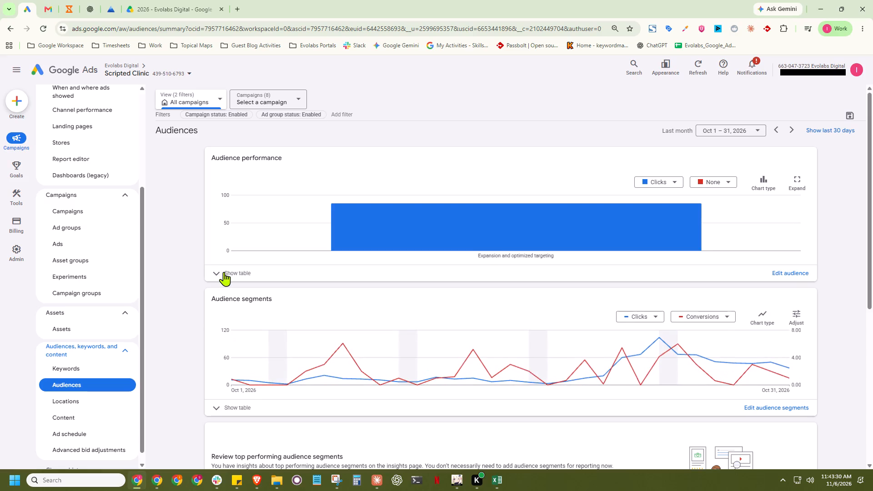
click(224, 272)
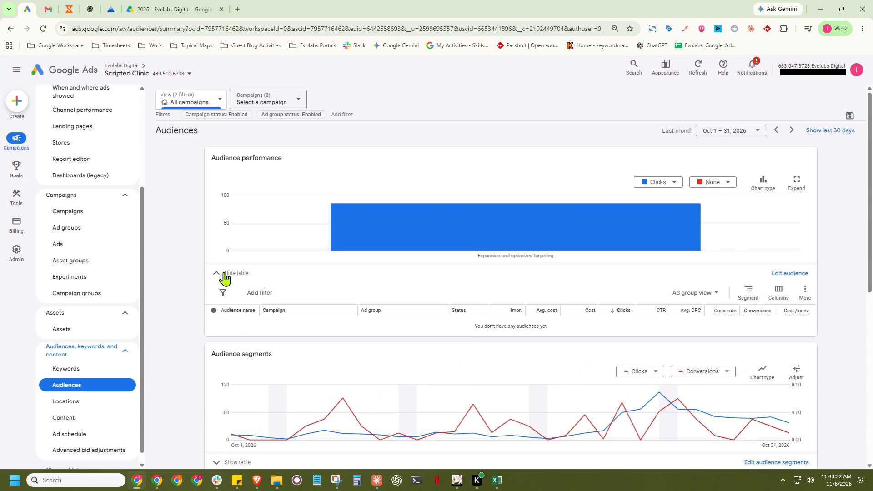
Show the Audience segments table, widen its Audience segment column, and examine the segments' cost and conversion figures.
scroll(220, 271, down, 4)
click(217, 283)
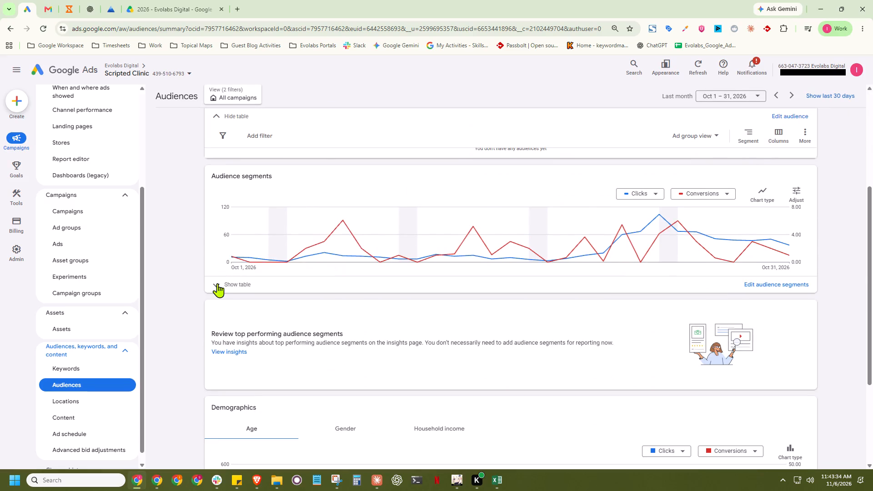
scroll(556, 241, down, 1)
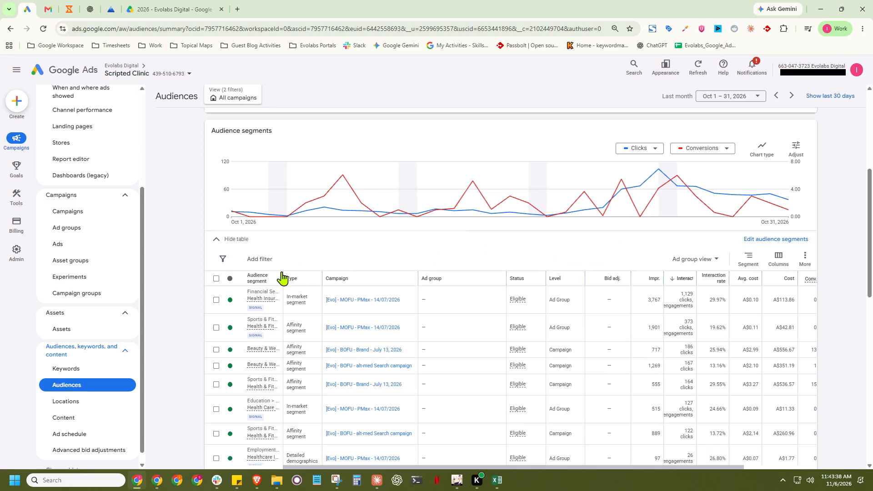
drag(283, 274, 307, 272)
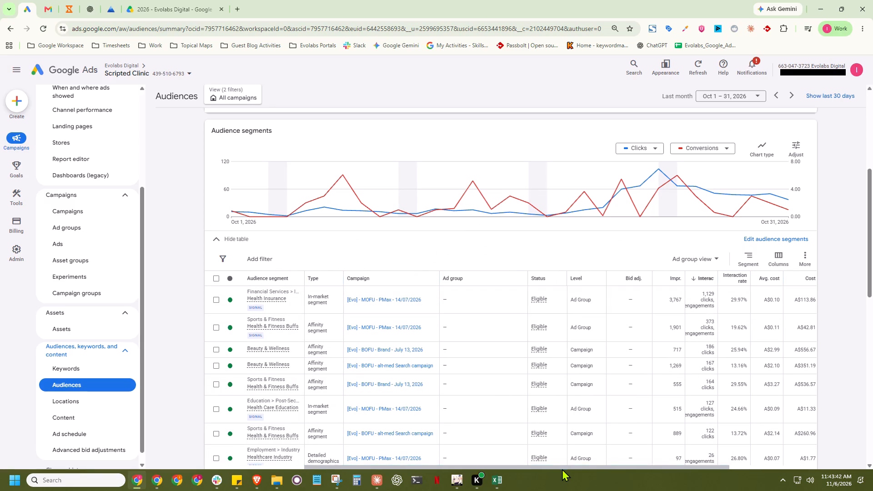
drag(562, 468, 680, 463)
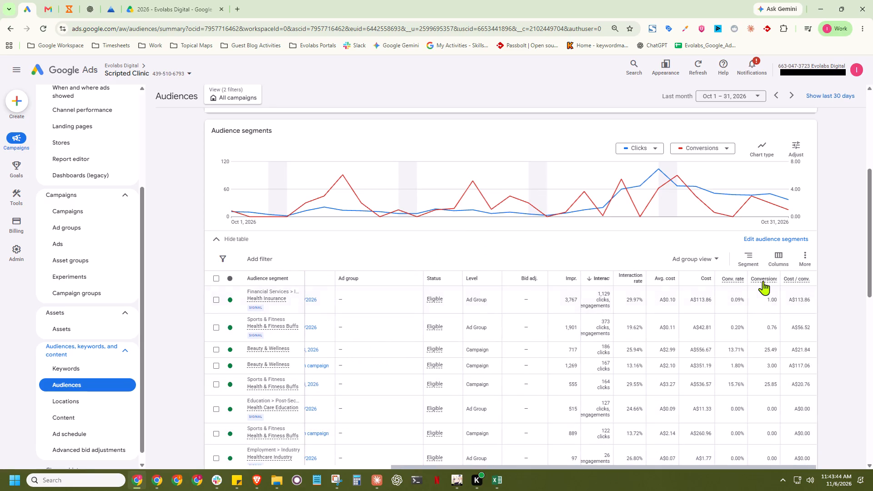
click(763, 280)
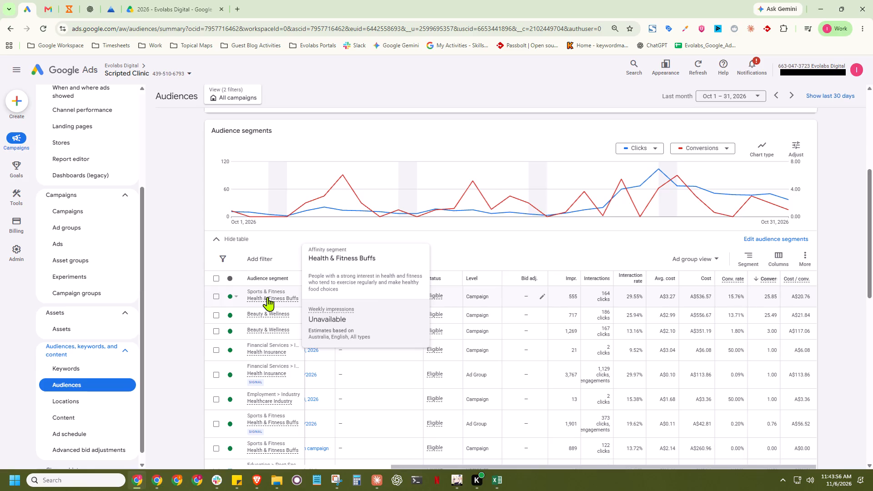
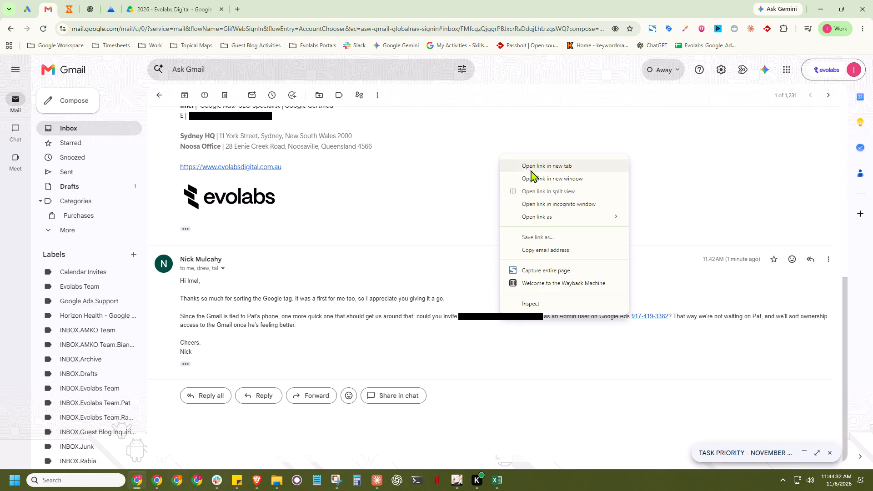
Copy the email address of the person to invite as an Admin user from the latest message in the email thread.
click(546, 250)
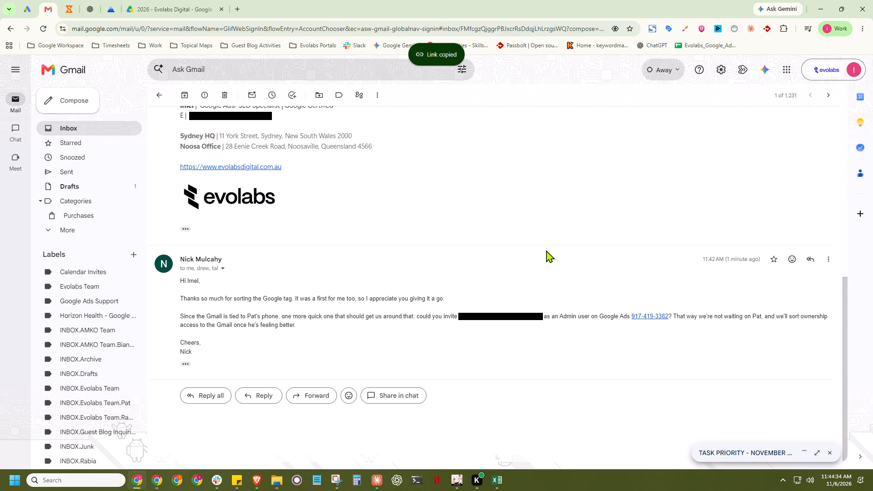
Switch to Google Ads, change to the Monday-Sunday Naturals account, and open its Users list under Access and security.
click(23, 5)
click(172, 71)
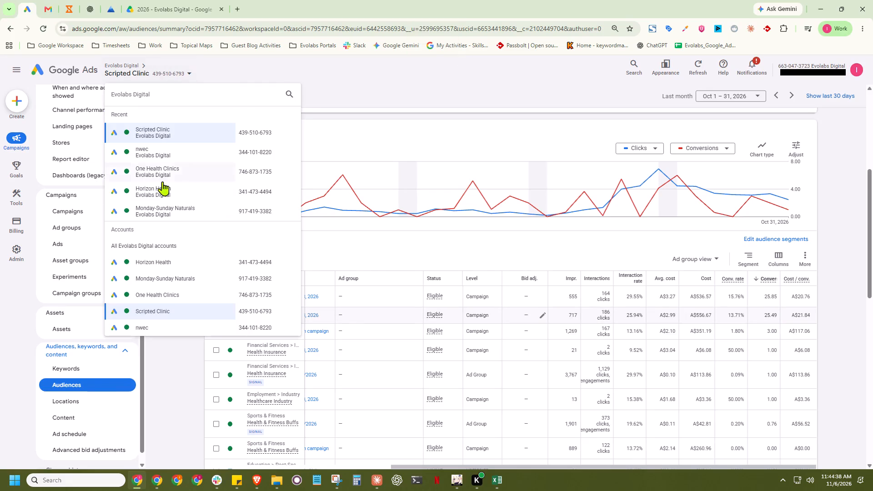
click(171, 210)
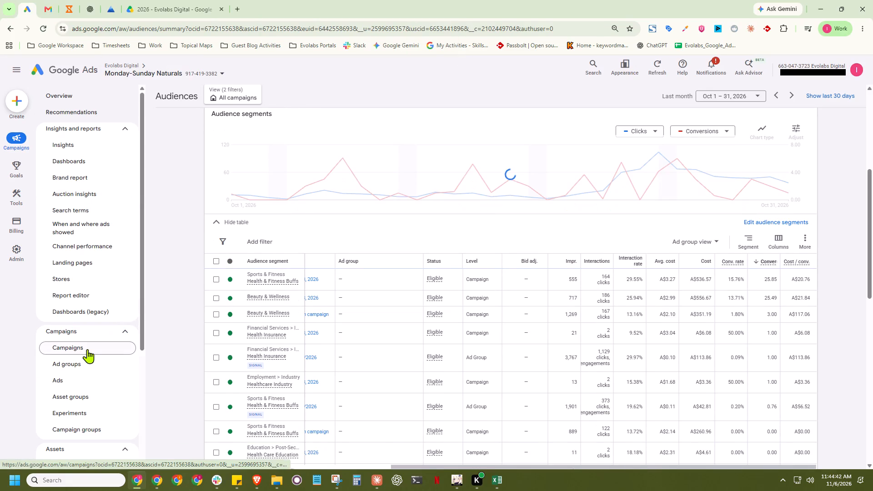
click(18, 251)
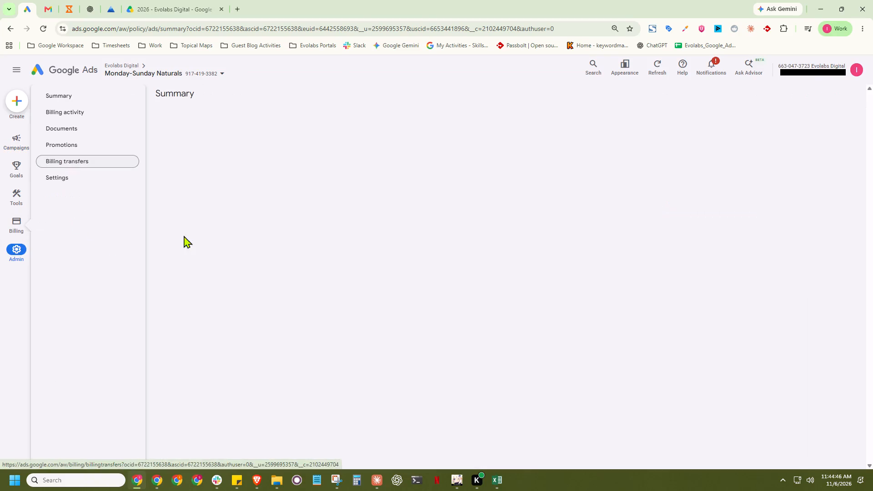
click(83, 205)
click(84, 210)
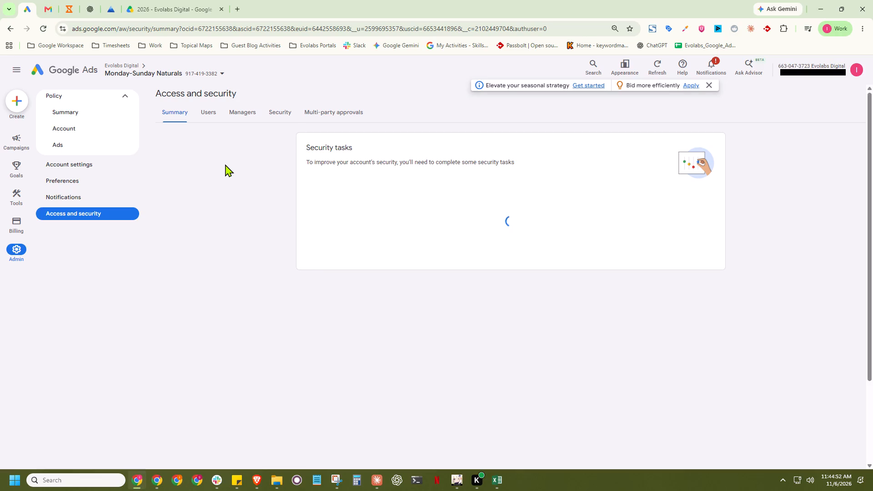
click(214, 114)
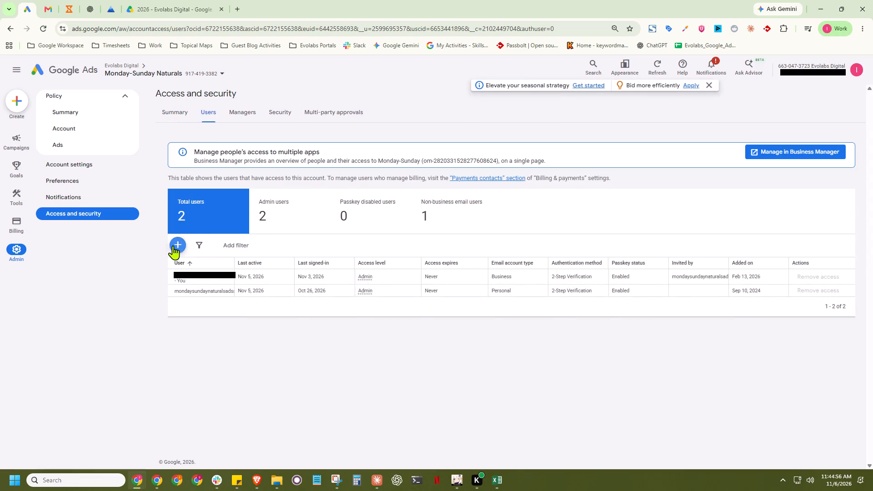
Start a new user invitation for Monday-Sunday Naturals and enter the copied email address.
click(173, 245)
click(209, 199)
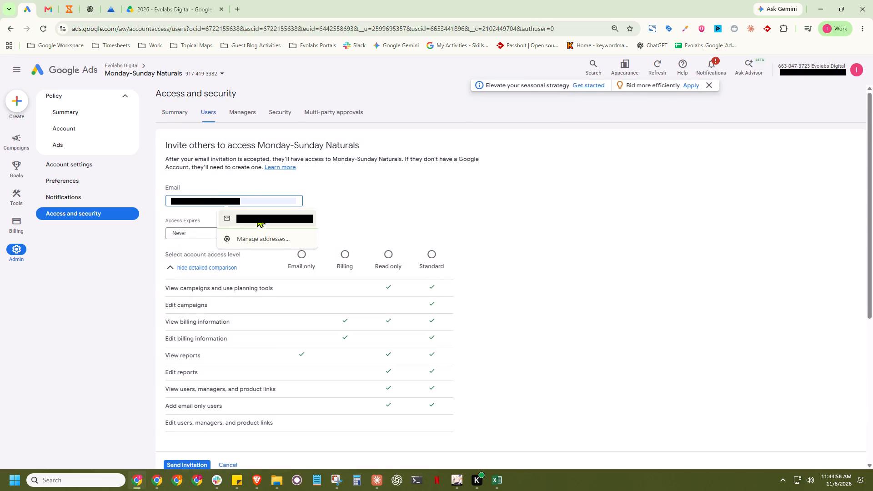
key(ctrl+v)
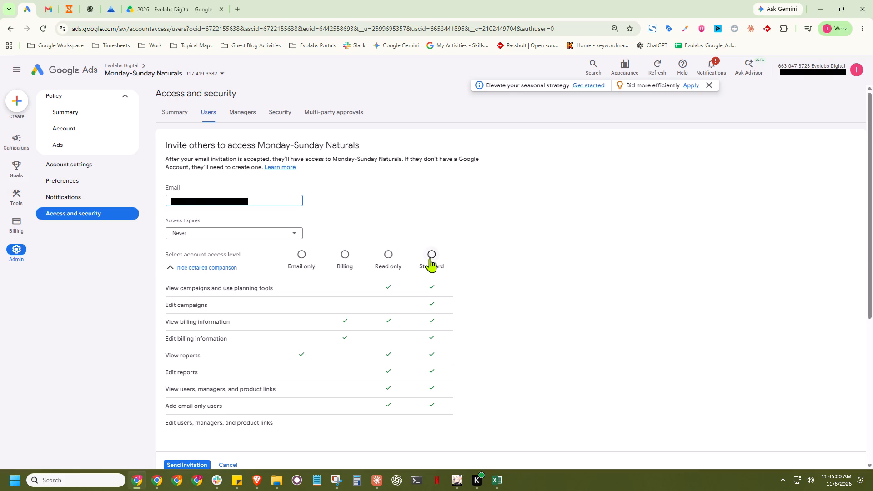
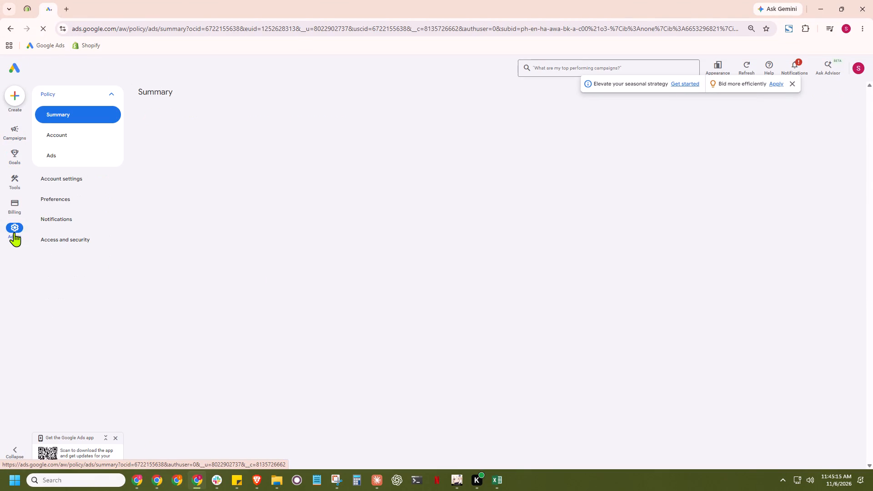
Open the Users list under Access and security for the Google Ads account.
click(65, 242)
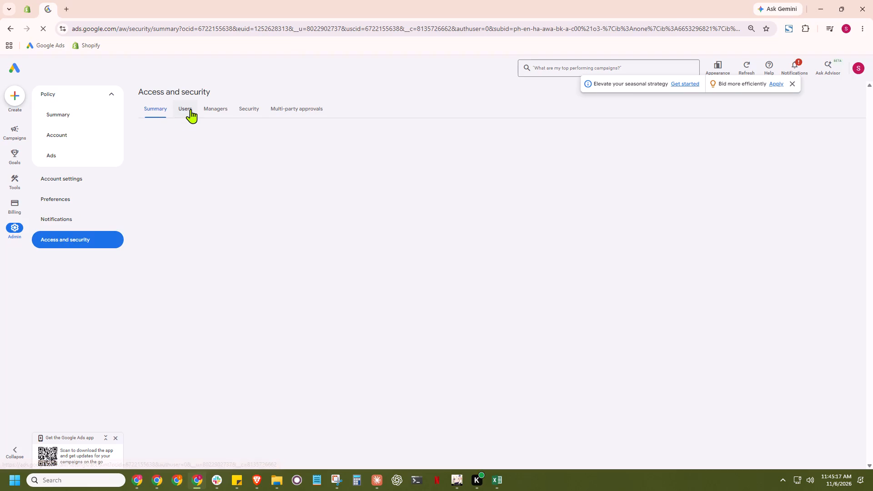
click(191, 109)
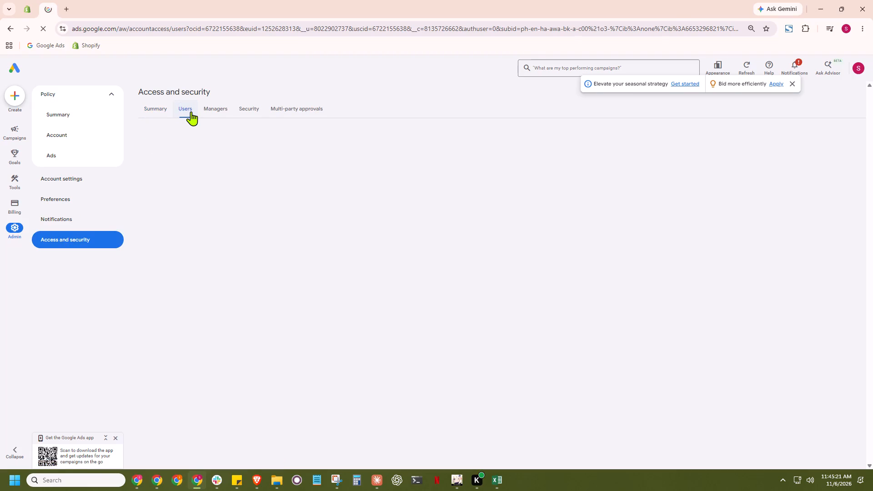
Try to invite the copied email address to Monday-Sunday Naturals with the Admin access level and send the invitation.
click(206, 218)
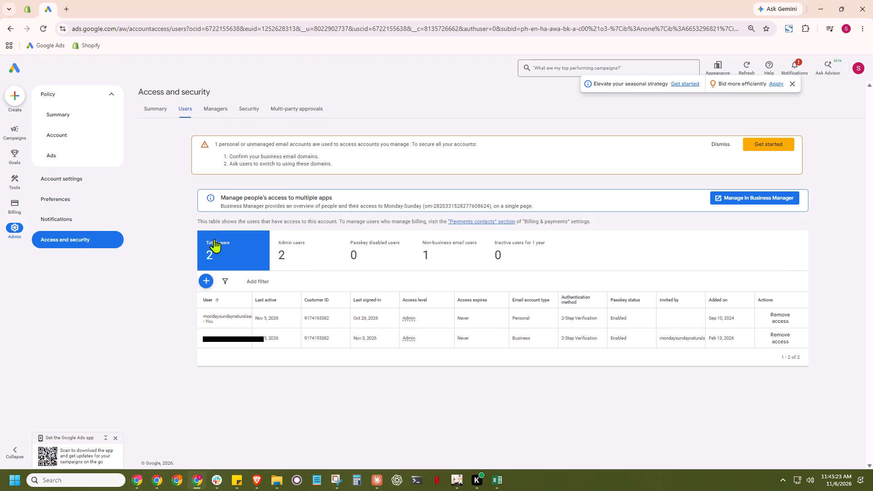
click(201, 276)
click(220, 243)
key(ctrl+v)
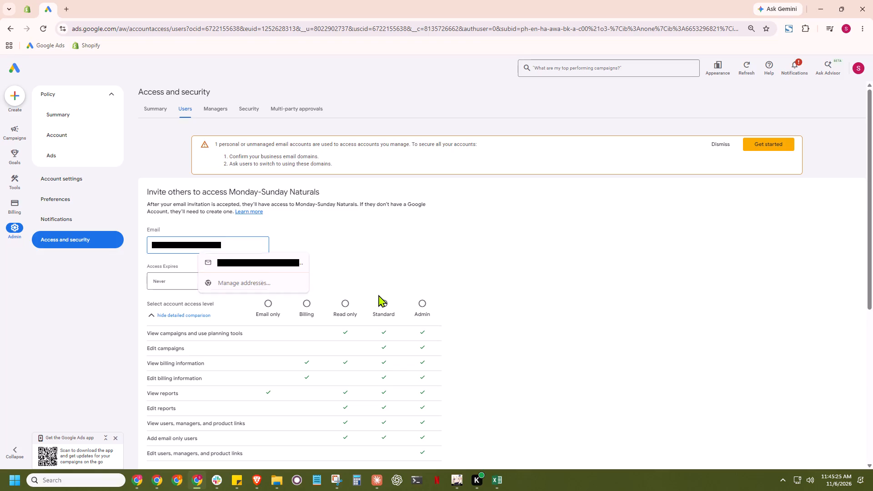
click(419, 302)
scroll(503, 244, down, 3)
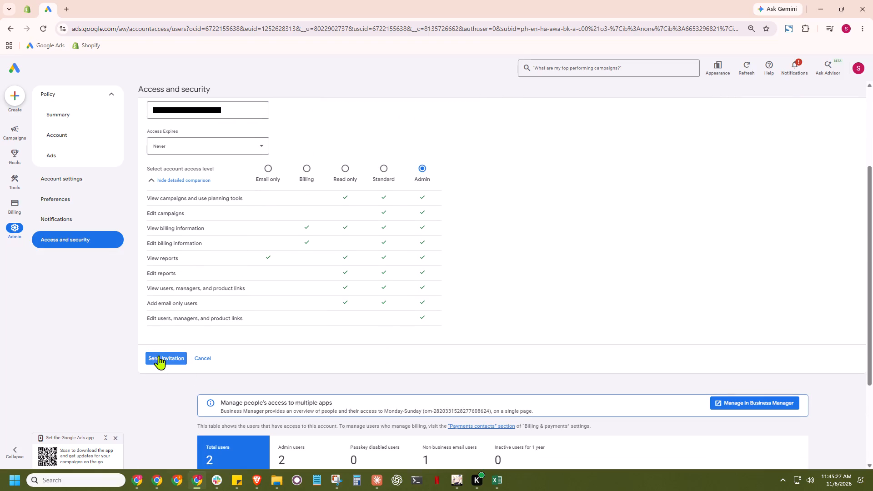
click(159, 356)
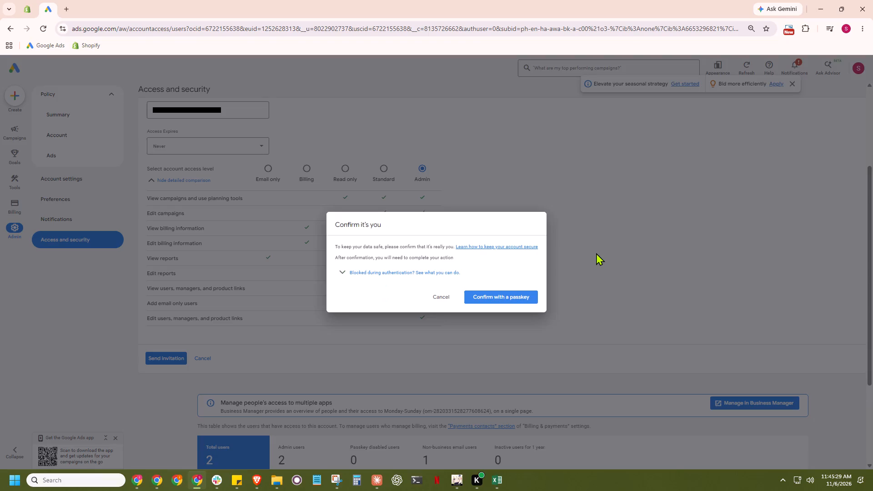
click(145, 483)
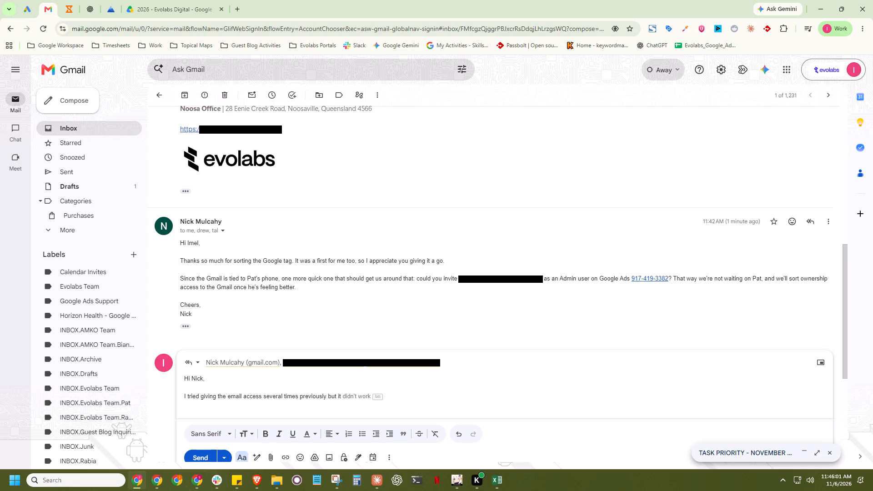
Complete the reply's sentence after "several times previously but it" with "also needs the passkey from Pat.".
key(BackSpace)
text(t e)
key(BackSpace)
text(also needs t)
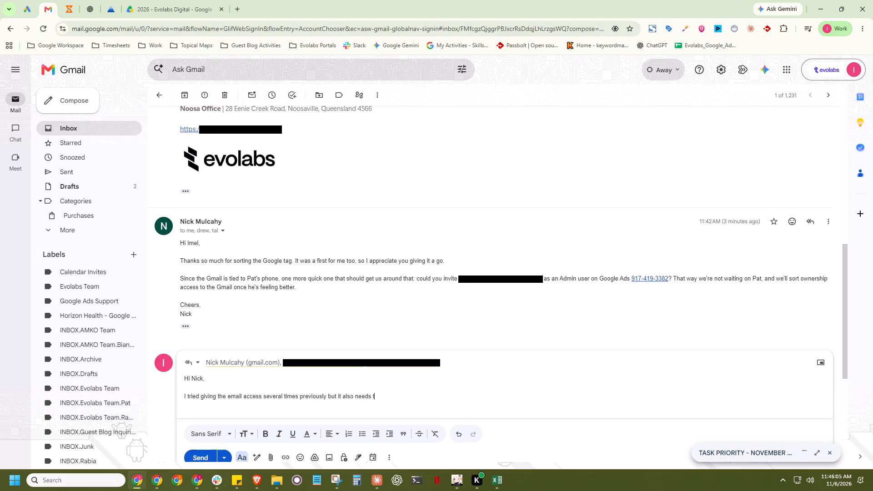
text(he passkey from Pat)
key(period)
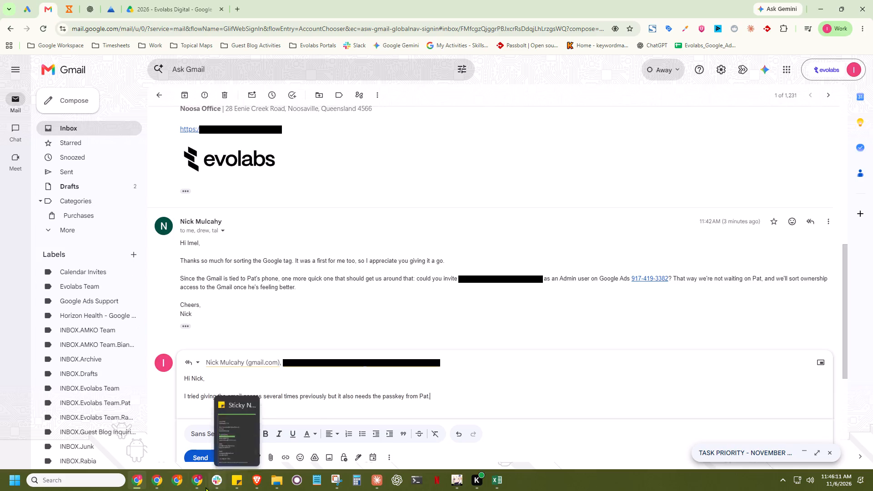
Switch to Google Ads and capture a screenshot of the Access and security page showing the "Confirm it's you" passkey dialog.
click(194, 481)
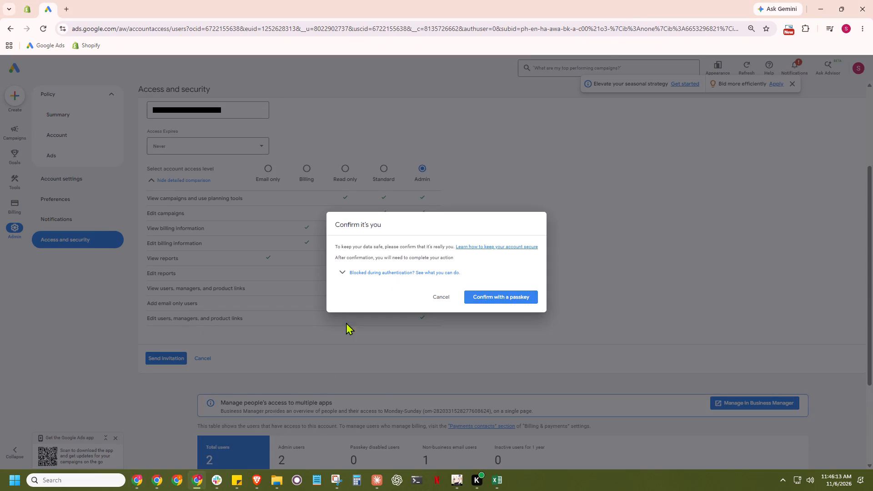
click(336, 483)
click(314, 95)
drag(130, 82, 803, 418)
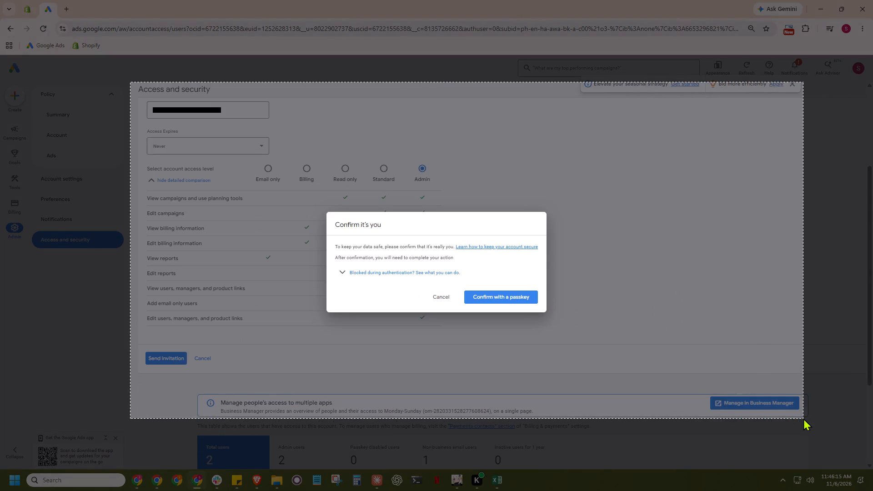
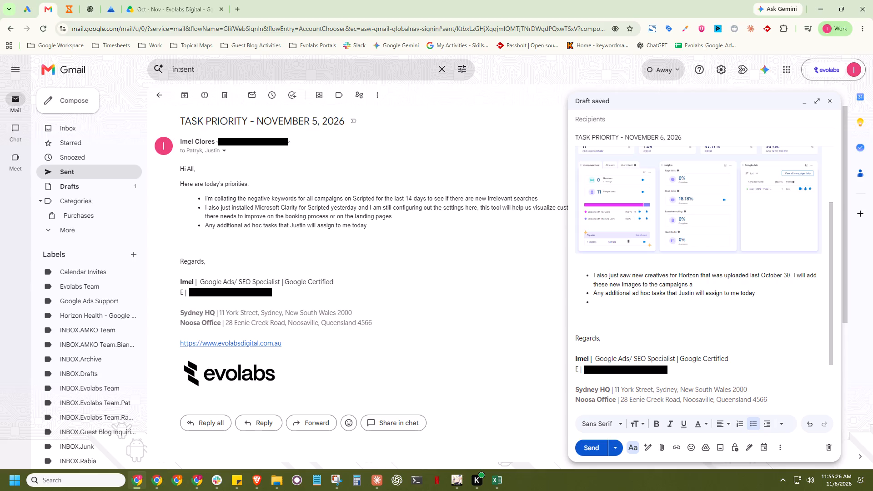
Complete the Horizon creatives bullet after "add these new images to the campaigns" with "and resize them".
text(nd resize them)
Cut "and resize them" from the end of the Horizon bullet and place the insertion point before "to the campaigns".
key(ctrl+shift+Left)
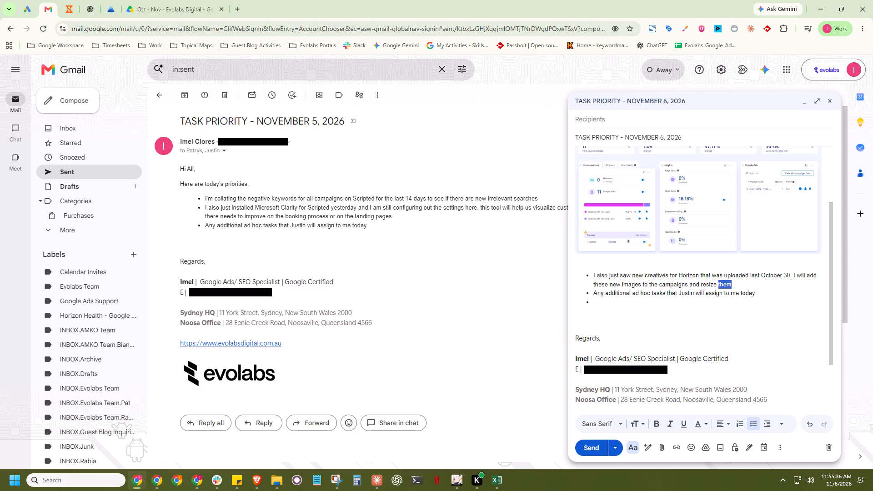